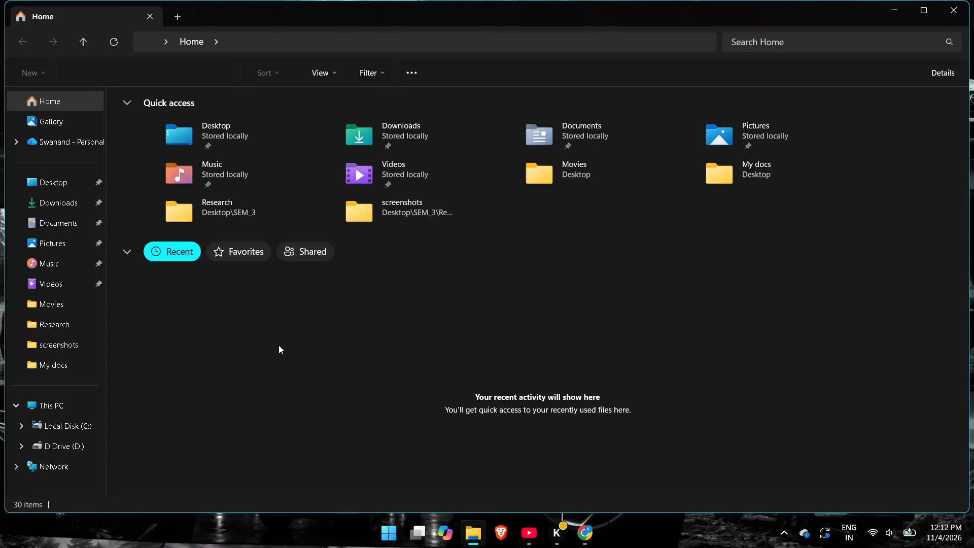
Create a new folder named "final research" inside the Research folder.
click(47, 328)
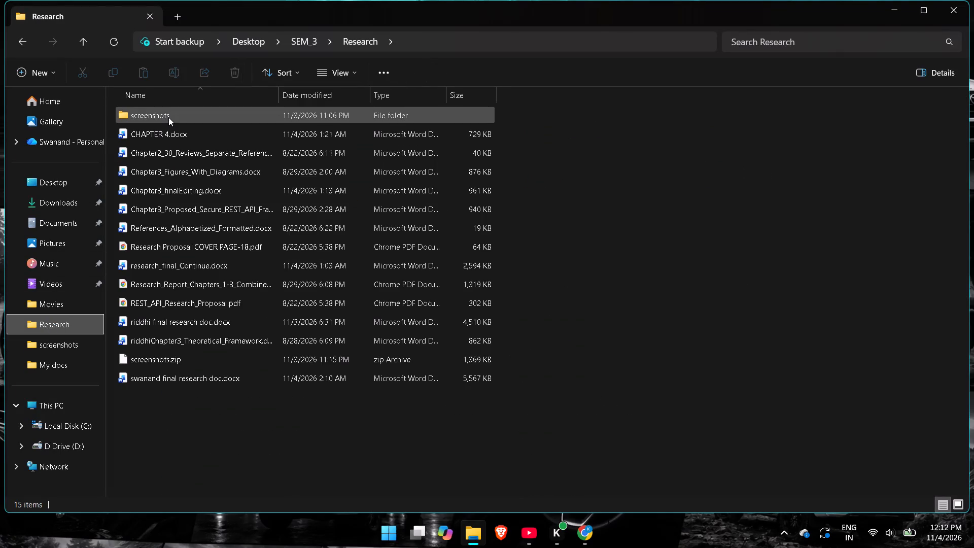
click(33, 66)
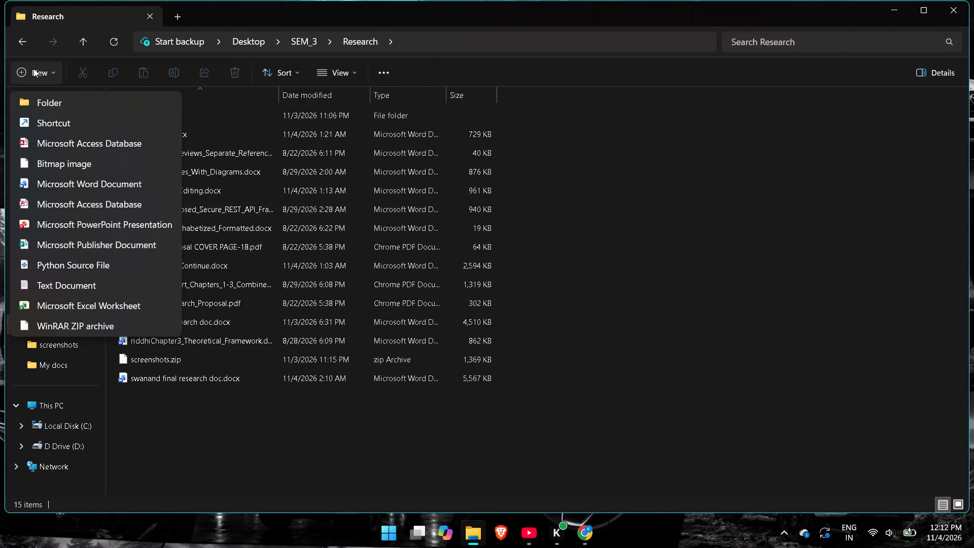
text(fina)
click(34, 107)
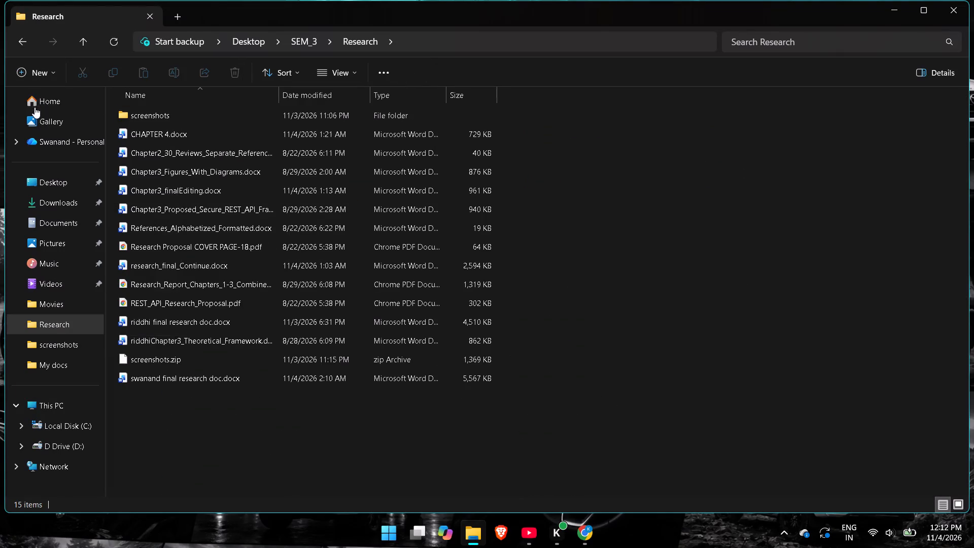
text(final research)
key(Return)
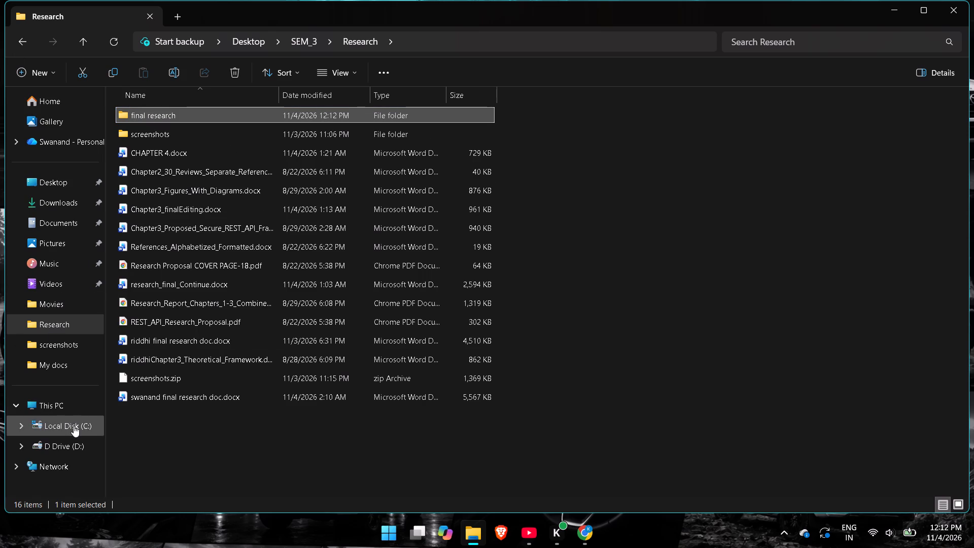
Move Priya_Cover_Page.docx, Swanand_Cover_Page.docx and Research_Project_Cover_Pages.docx from Downloads into the final research folder.
click(57, 207)
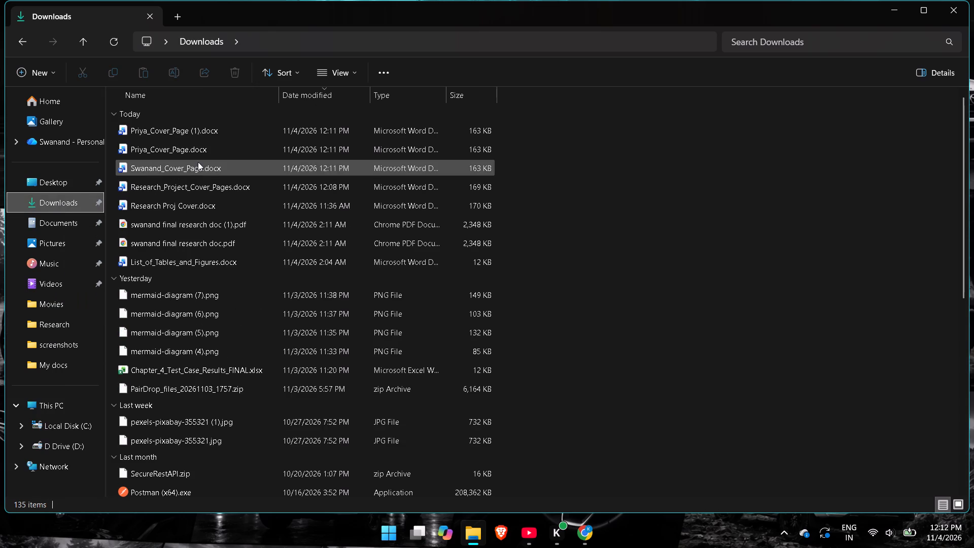
drag(509, 165, 424, 153)
click(514, 184)
drag(514, 184, 427, 158)
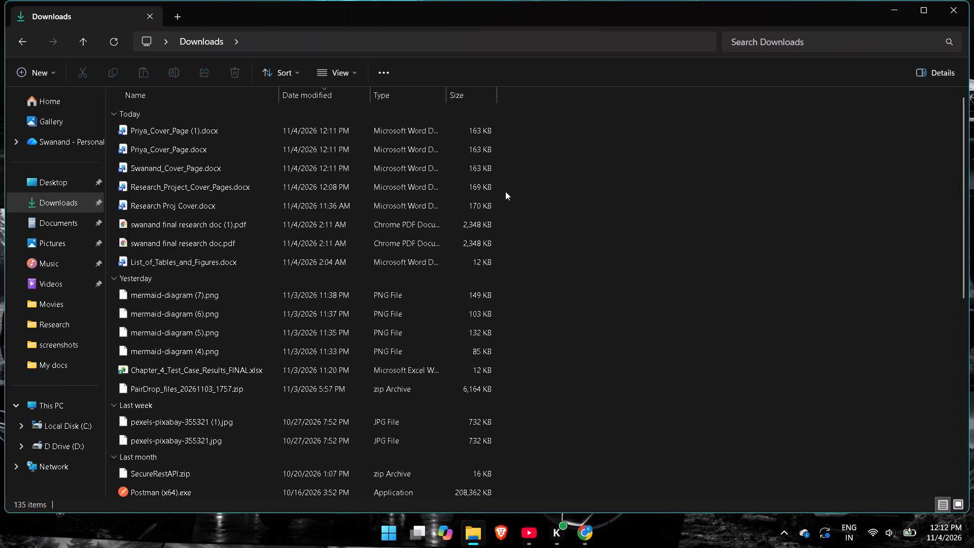
drag(505, 187, 435, 153)
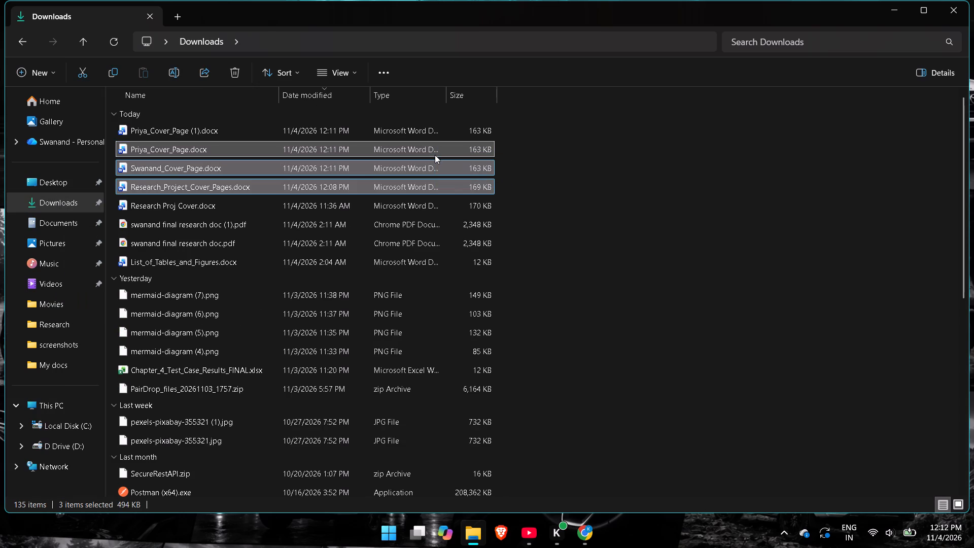
key(ctrl+x)
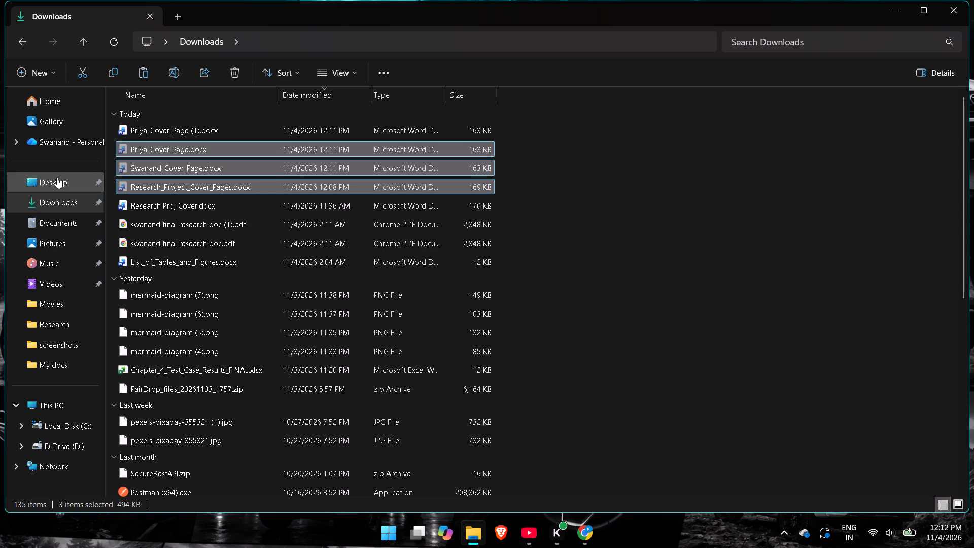
click(56, 180)
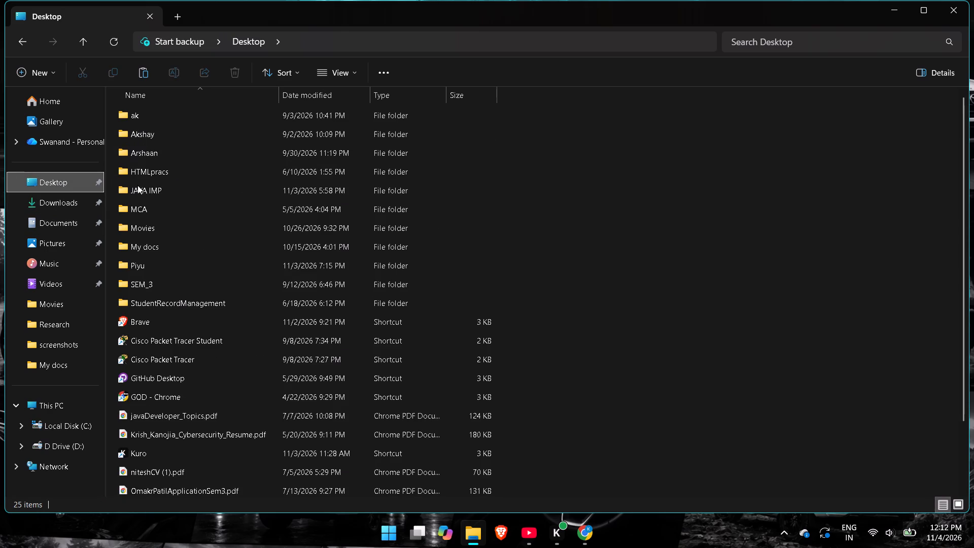
click(48, 318)
double_click(184, 115)
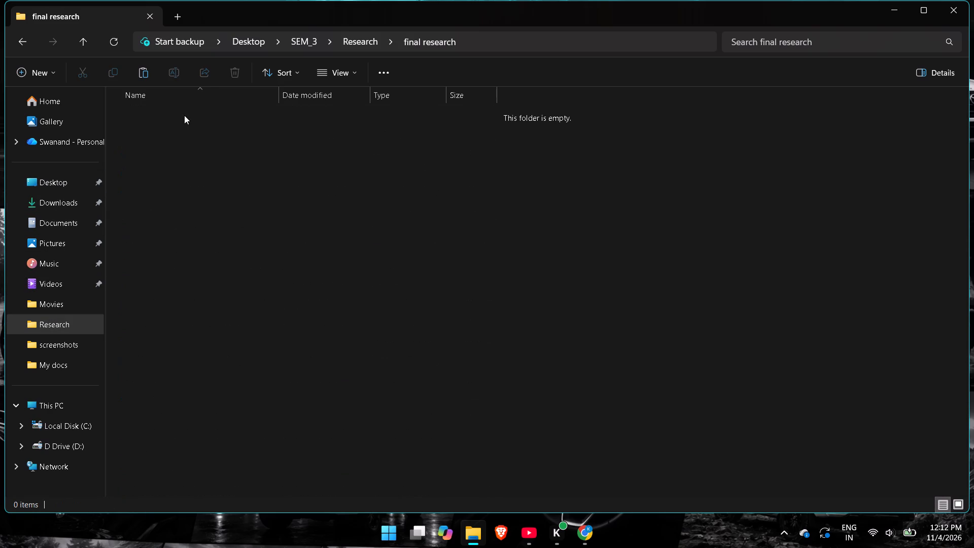
key(ctrl+v)
click(207, 224)
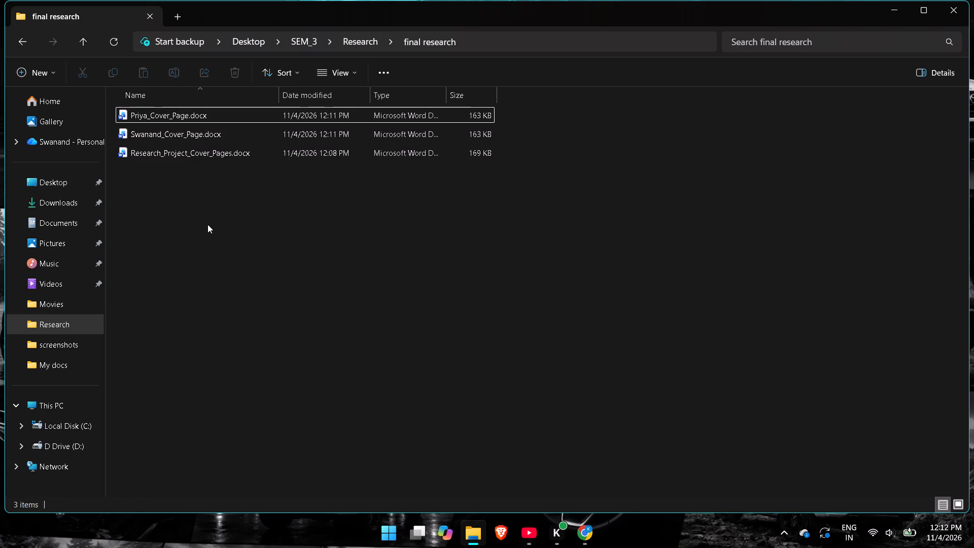
Rename Research_Project_Cover_Pages.docx in the final research folder as "common cover page".
right_click(212, 152)
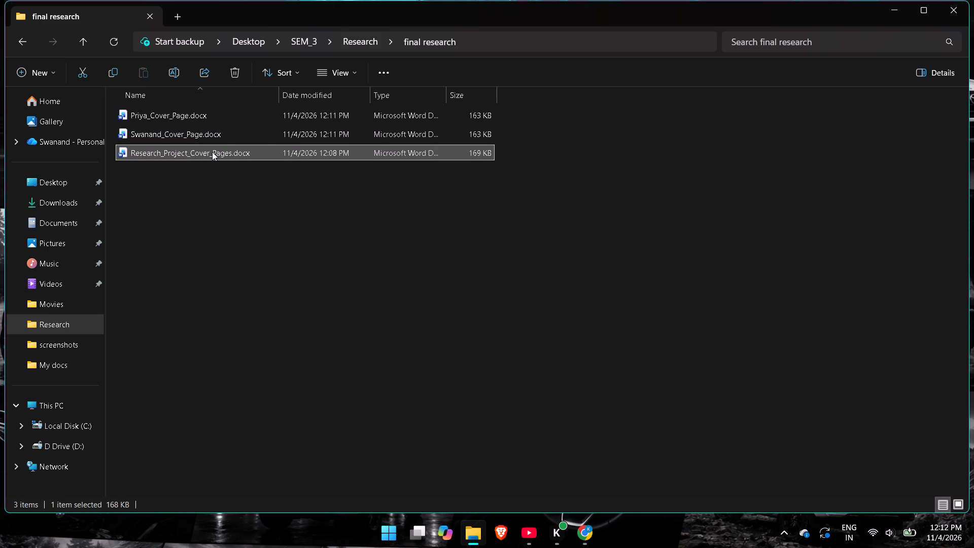
click(266, 132)
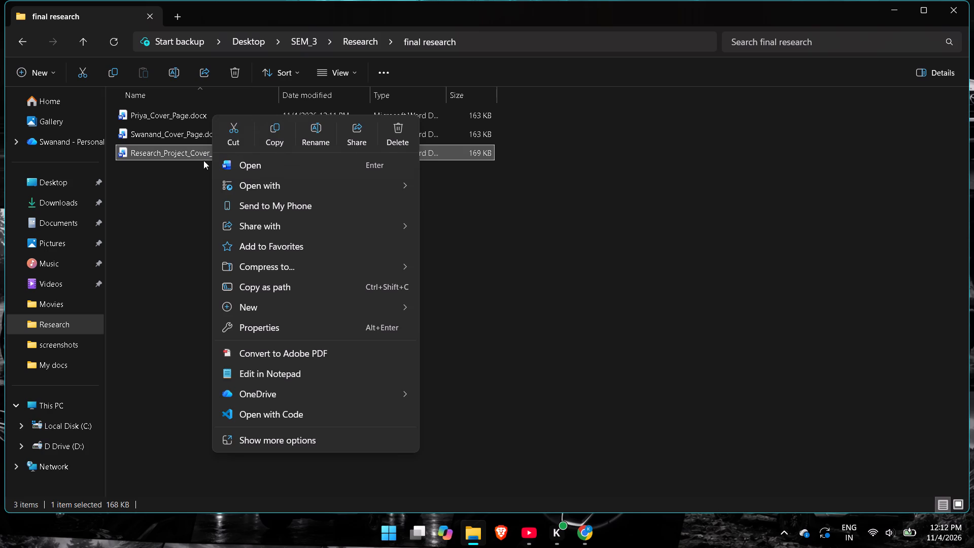
click(269, 132)
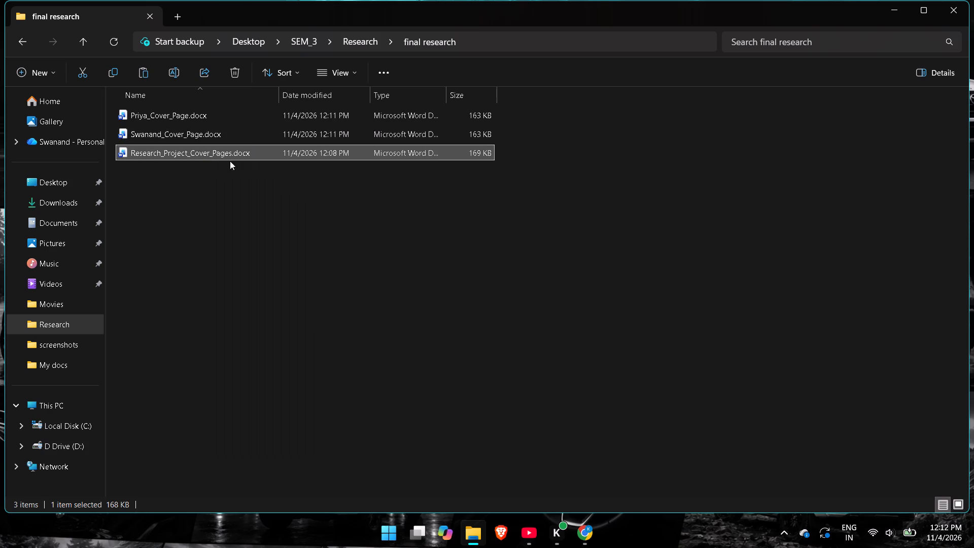
right_click(216, 156)
click(315, 131)
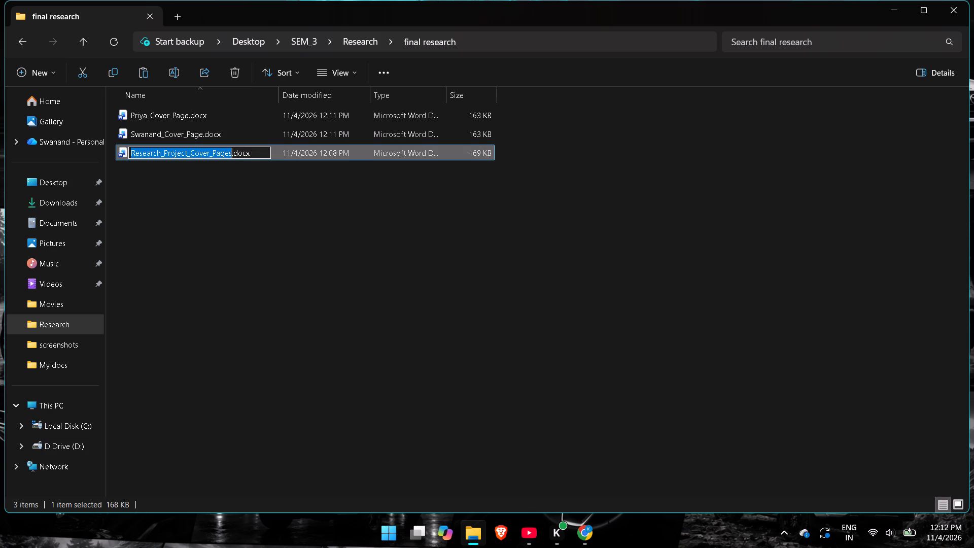
text(common cover page)
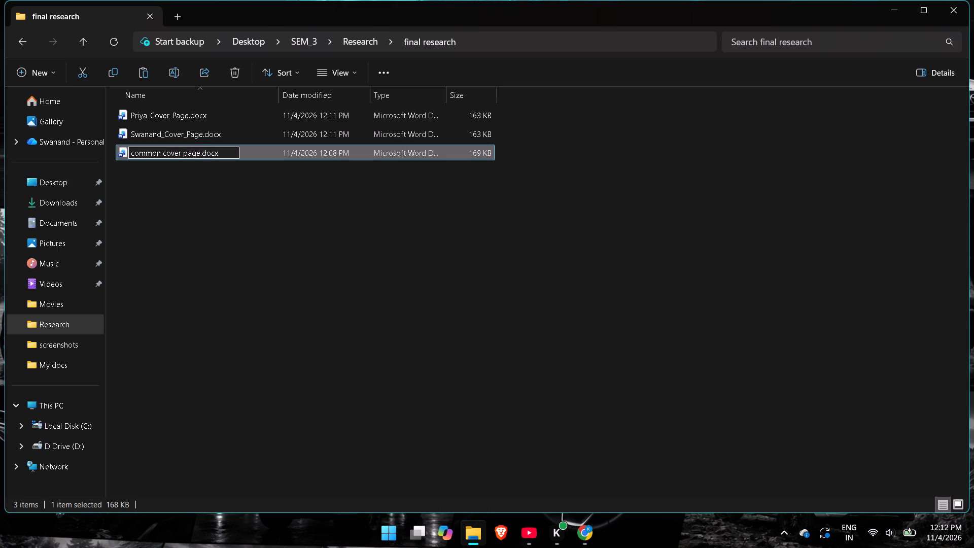
key(Return)
click(225, 204)
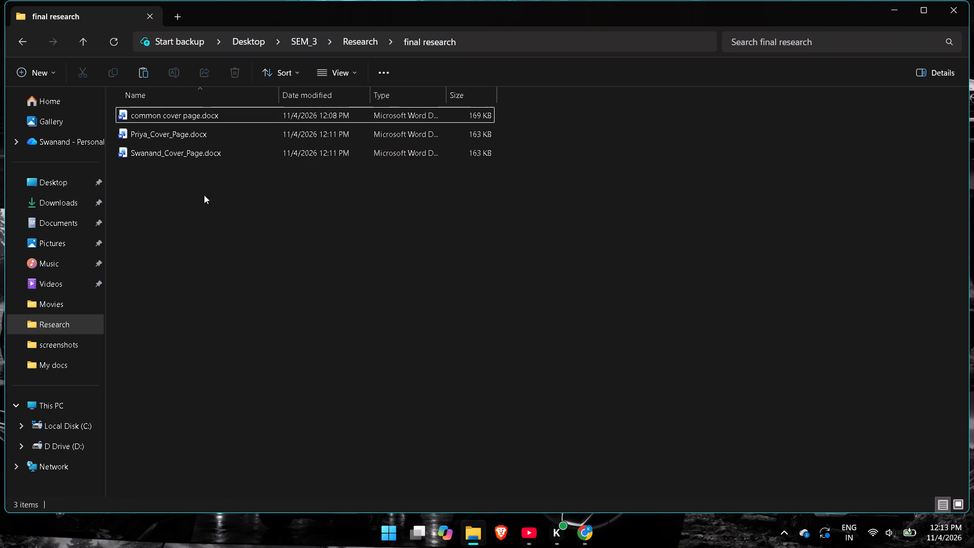
click(201, 203)
Move "swanand final research doc.pdf" from Downloads into the final research folder inside Research.
click(360, 41)
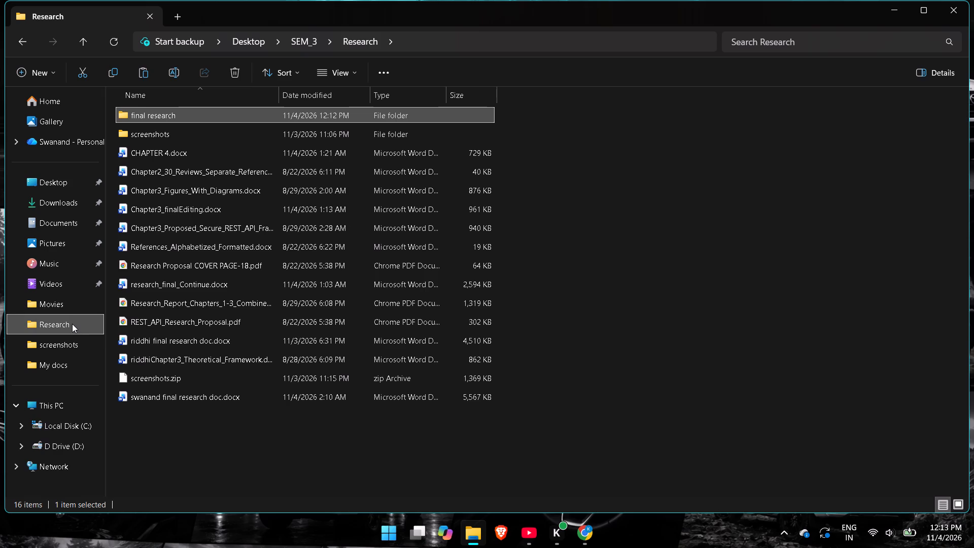
click(55, 192)
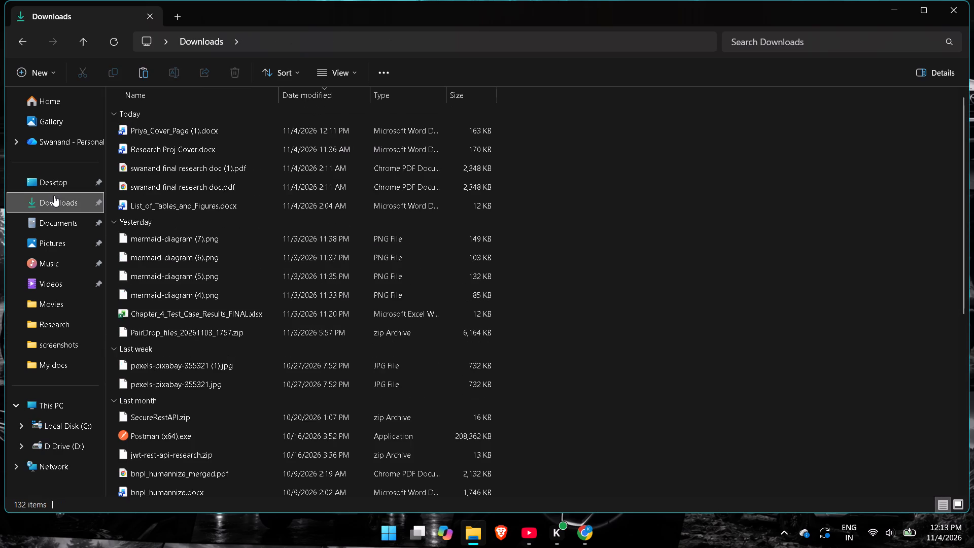
click(185, 195)
click(185, 191)
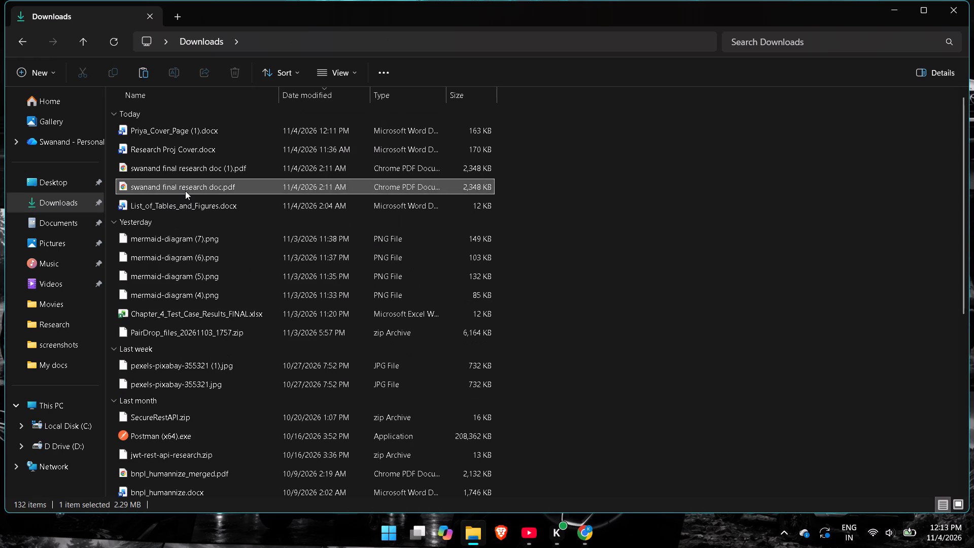
key(ctrl+x)
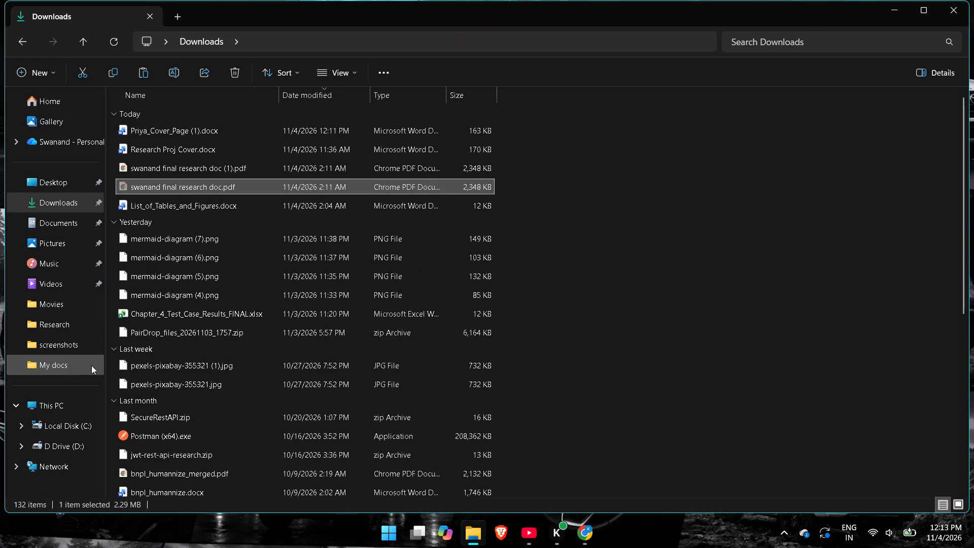
click(69, 208)
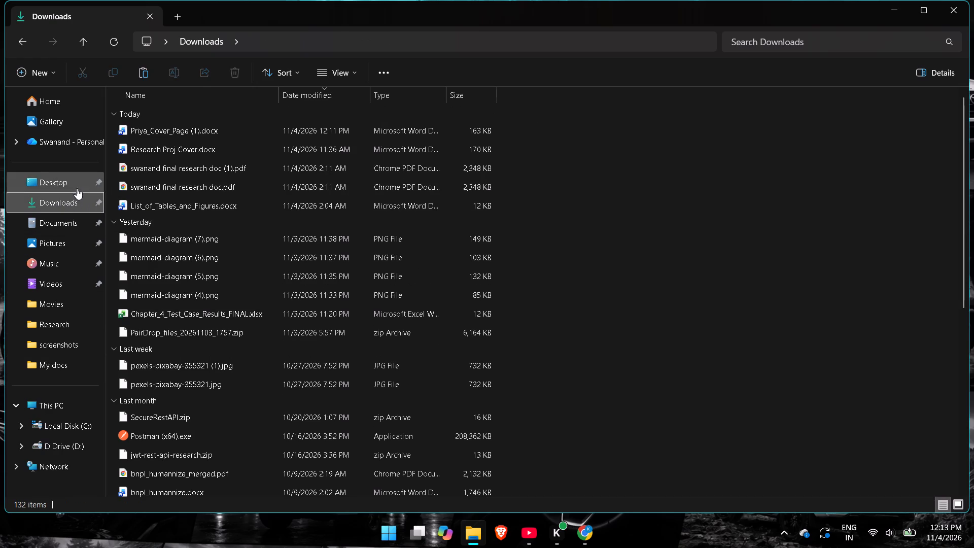
click(77, 188)
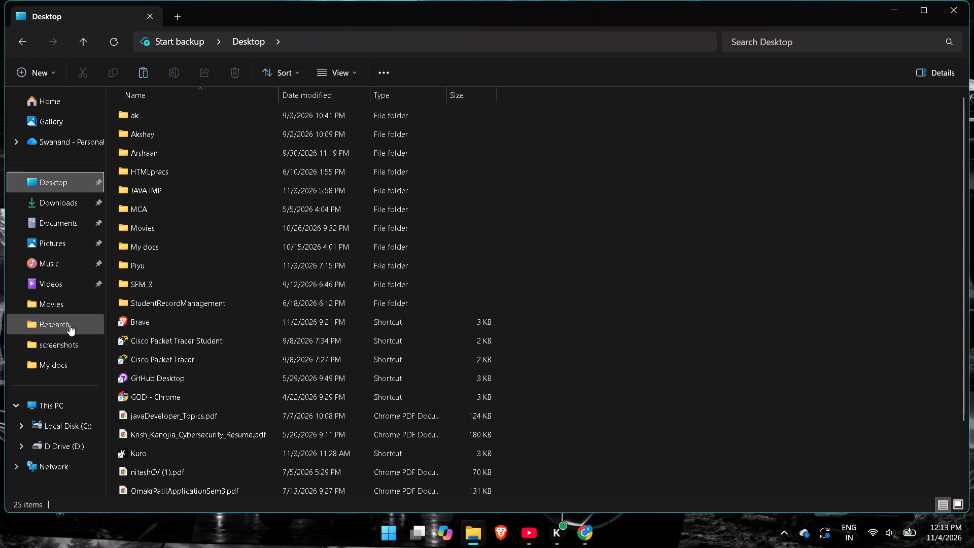
click(69, 325)
click(189, 110)
double_click(189, 111)
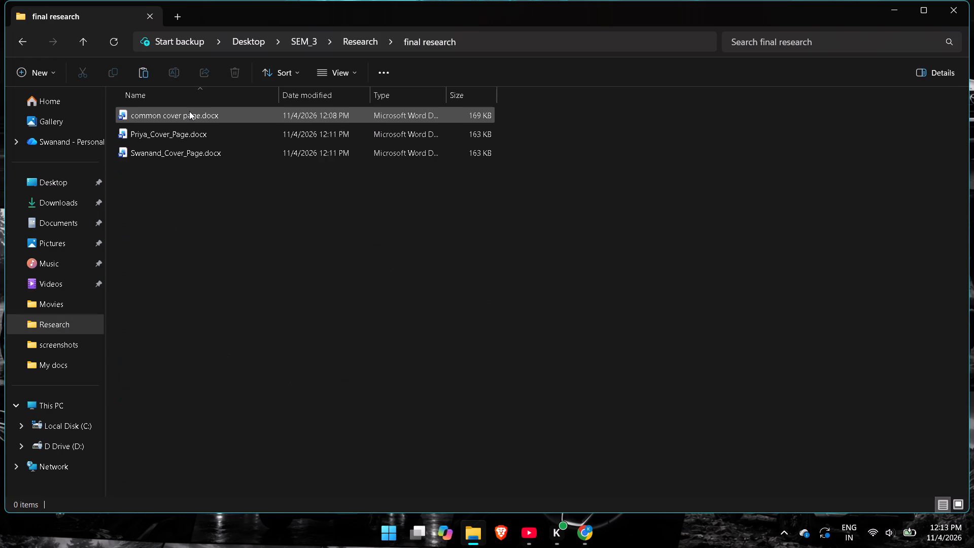
key(ctrl+v)
click(185, 239)
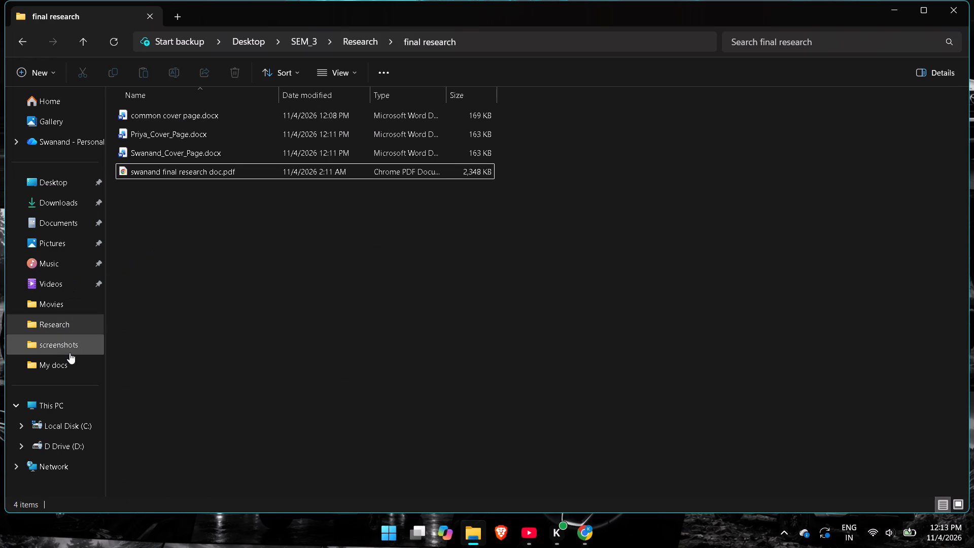
Open "swanand final research doc.docx" from the Research folder in Word and look through its table of contents.
click(65, 320)
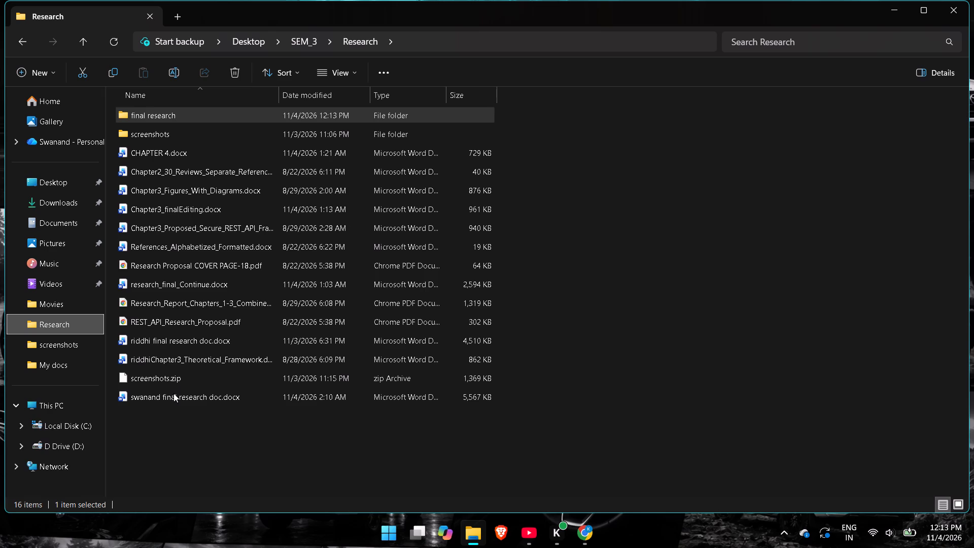
double_click(173, 393)
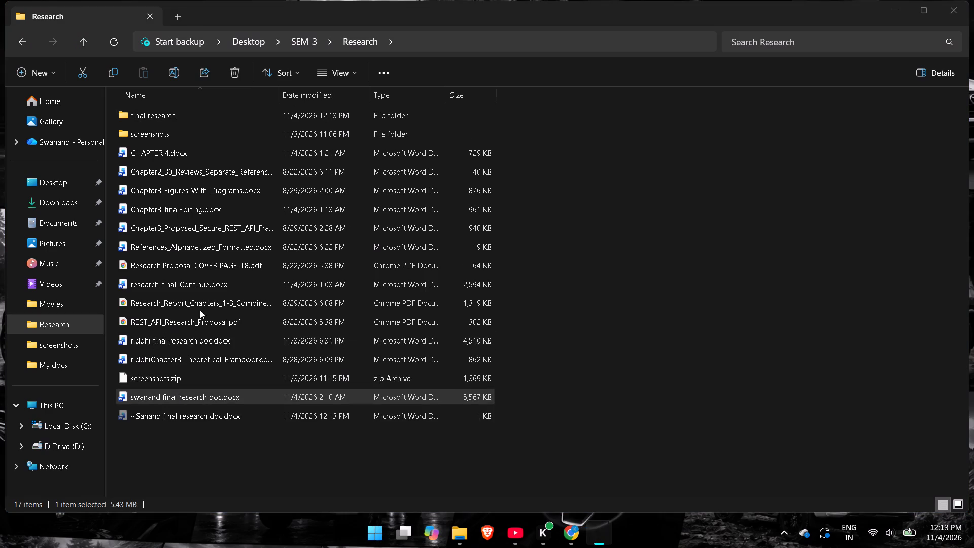
scroll(317, 221, down, 8)
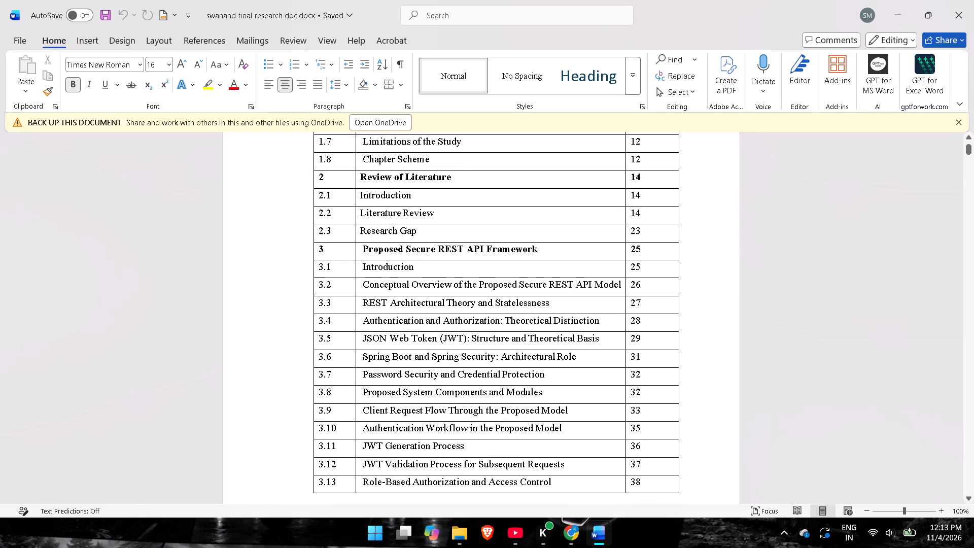
scroll(334, 236, down, 2)
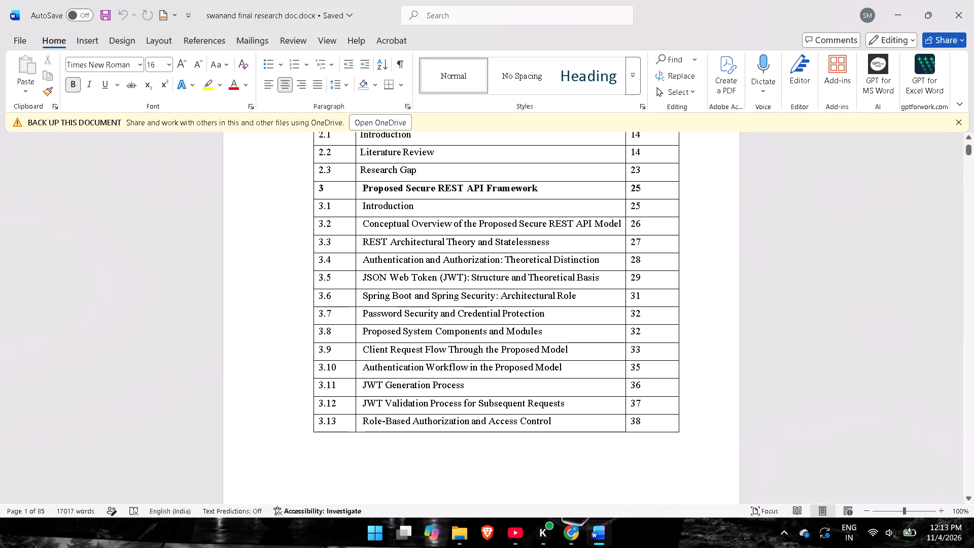
scroll(437, 425, down, 4)
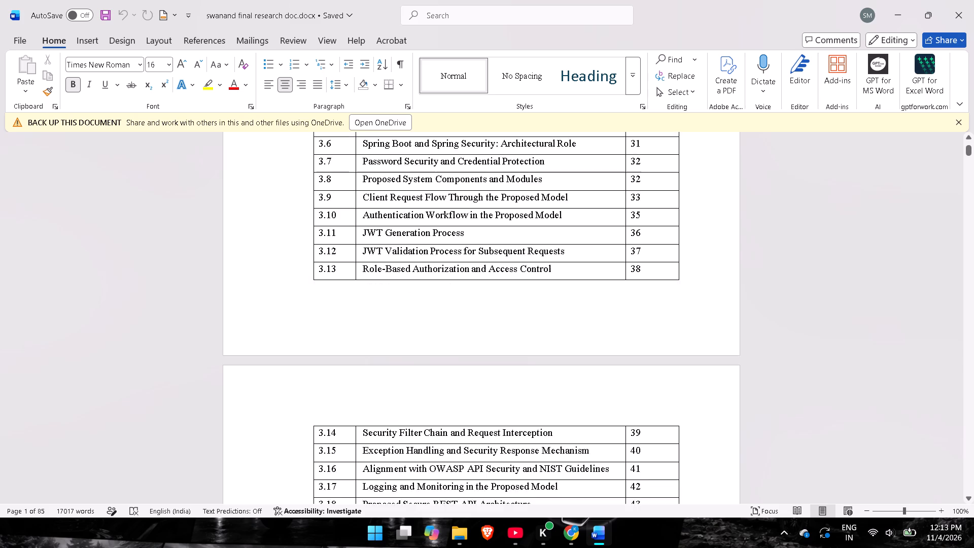
scroll(437, 425, down, 9)
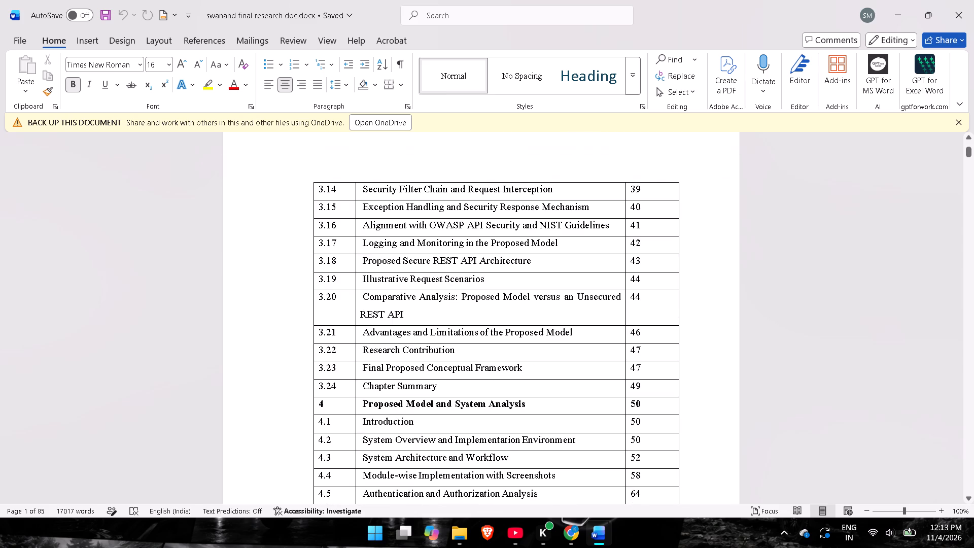
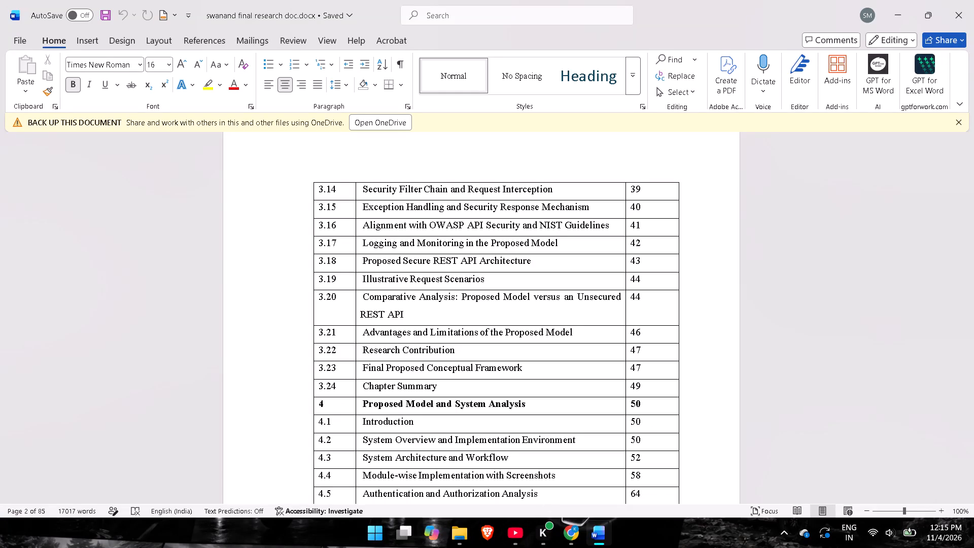
Delete the whole 4.9 Chapter Summary section, heading and paragraphs, at the end of Chapter 4, and save the document.
scroll(496, 400, down, 4)
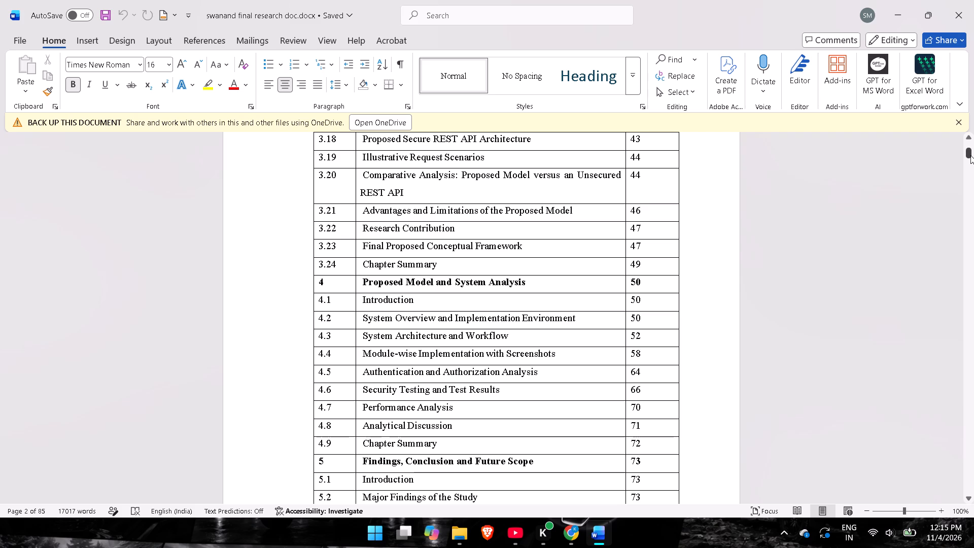
drag(970, 155, 973, 369)
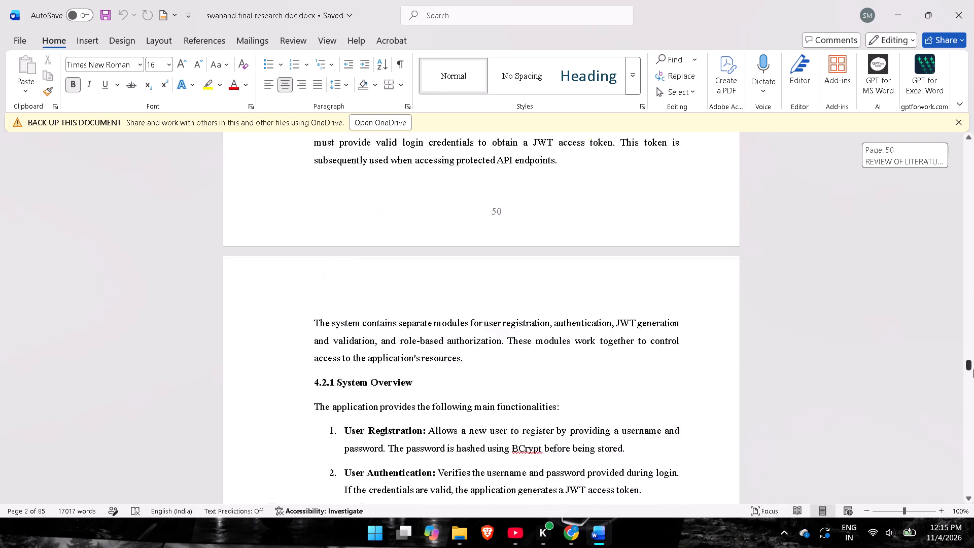
drag(973, 369, 973, 376)
scroll(722, 389, down, 15)
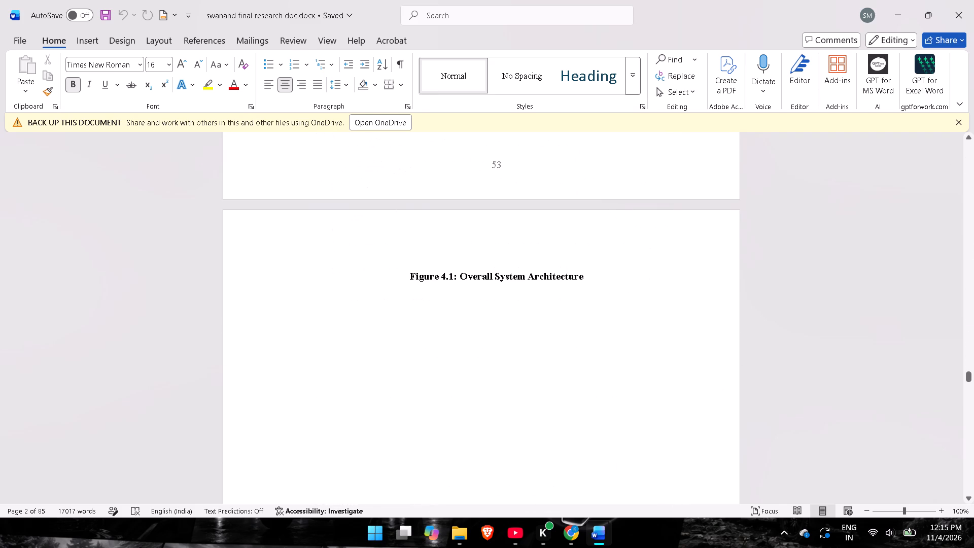
drag(968, 373, 967, 466)
scroll(662, 375, down, 11)
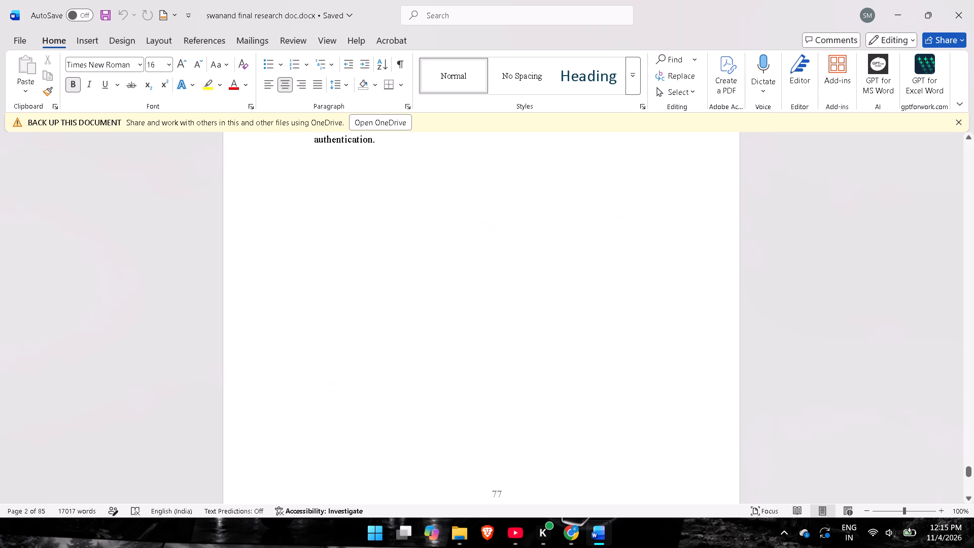
scroll(662, 375, down, 2)
scroll(662, 375, up, 18)
scroll(662, 375, up, 6)
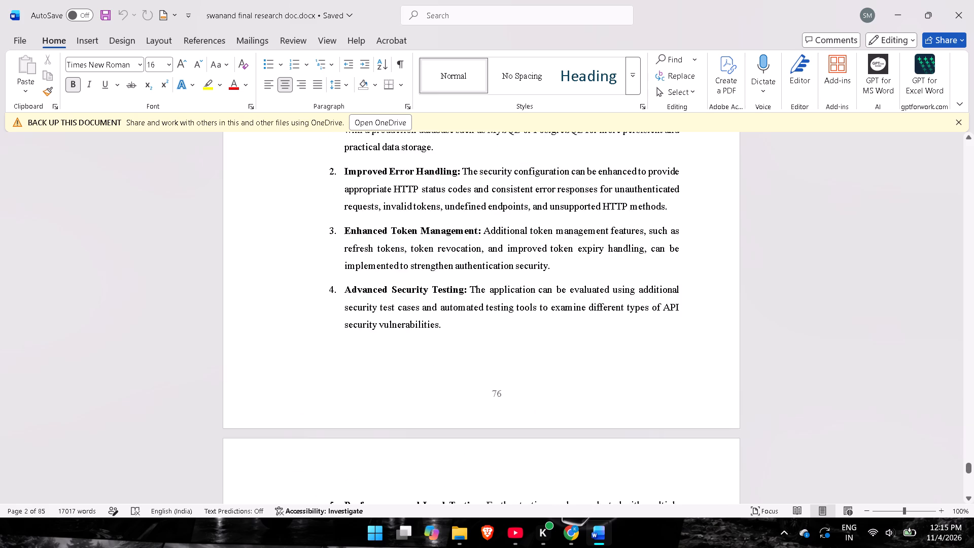
scroll(662, 375, up, 7)
scroll(662, 375, up, 20)
scroll(662, 375, up, 7)
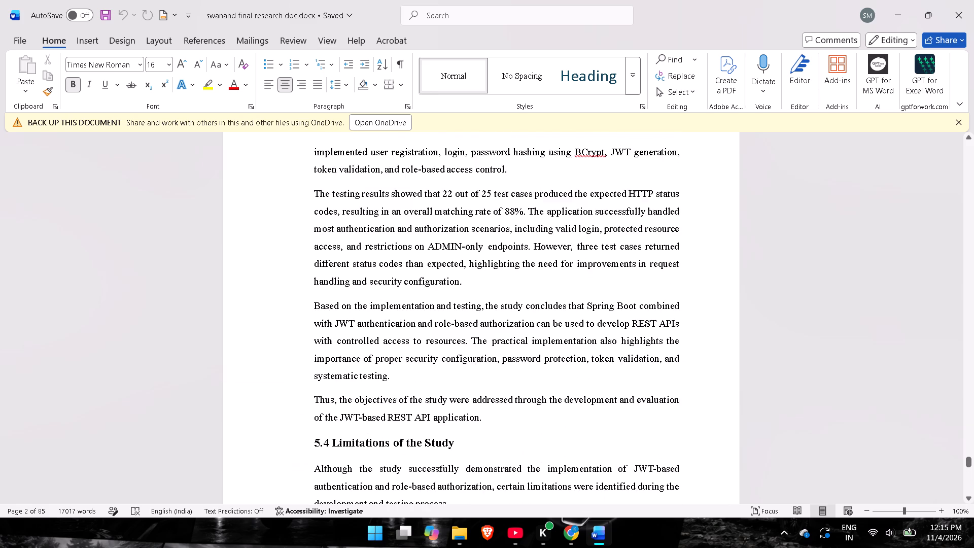
scroll(662, 375, up, 20)
scroll(662, 375, up, 20)
scroll(662, 375, up, 8)
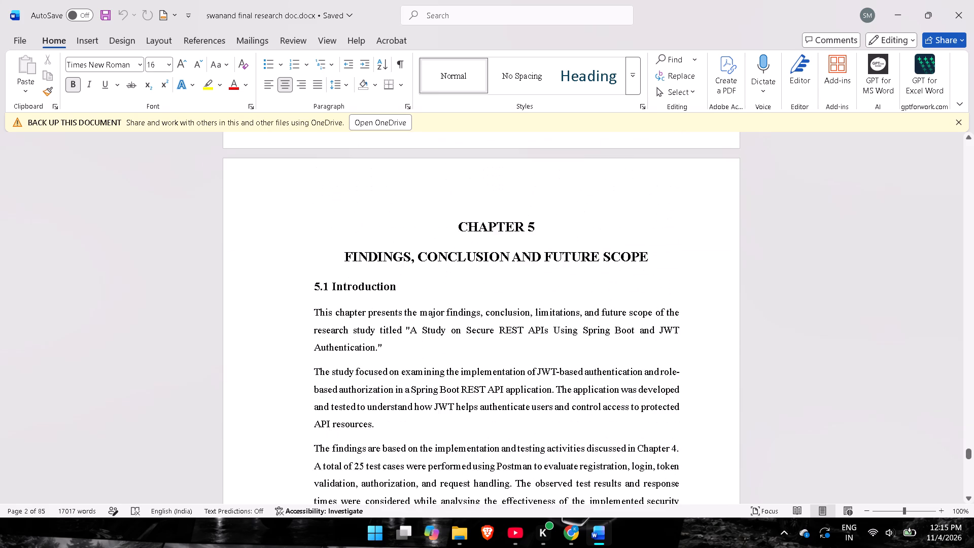
scroll(662, 375, up, 19)
scroll(662, 375, down, 3)
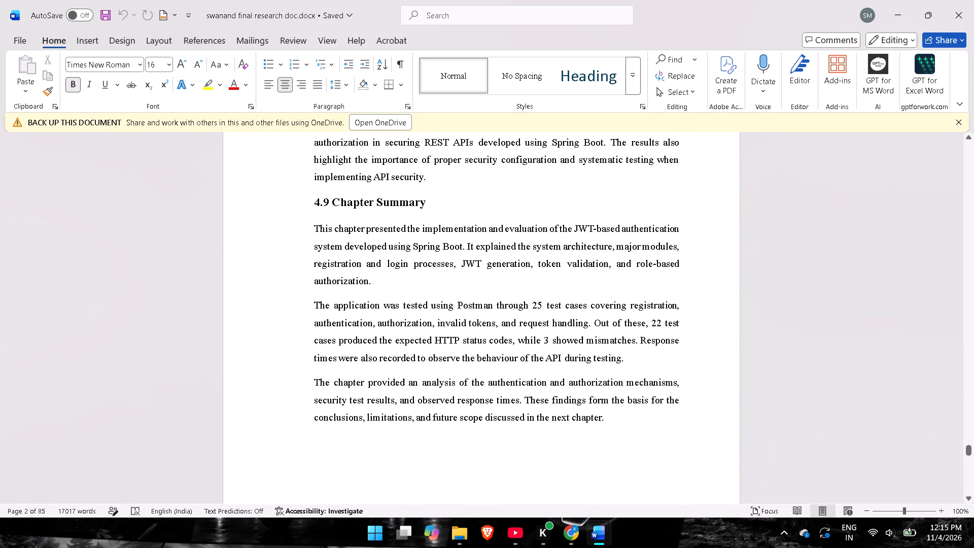
drag(612, 387, 271, 178)
key(BackSpace)
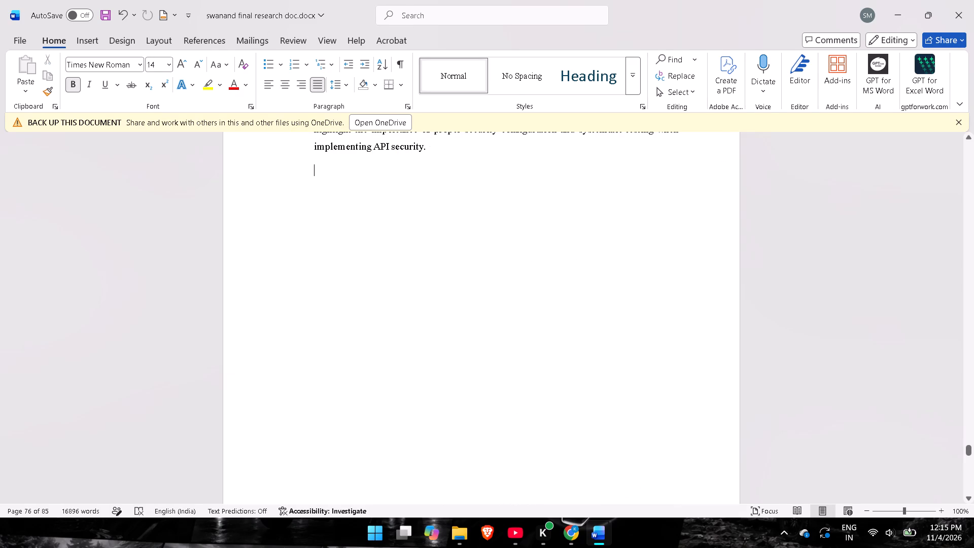
key(ctrl+s)
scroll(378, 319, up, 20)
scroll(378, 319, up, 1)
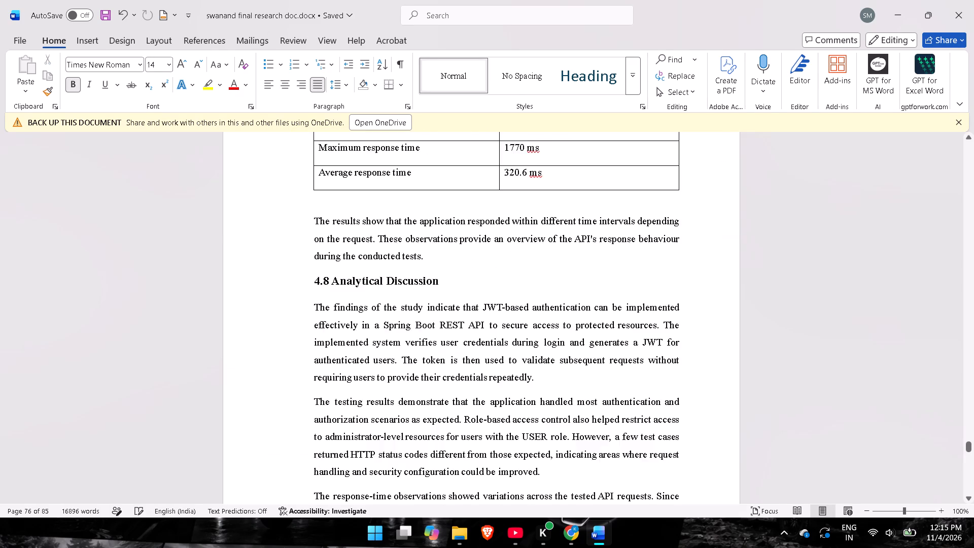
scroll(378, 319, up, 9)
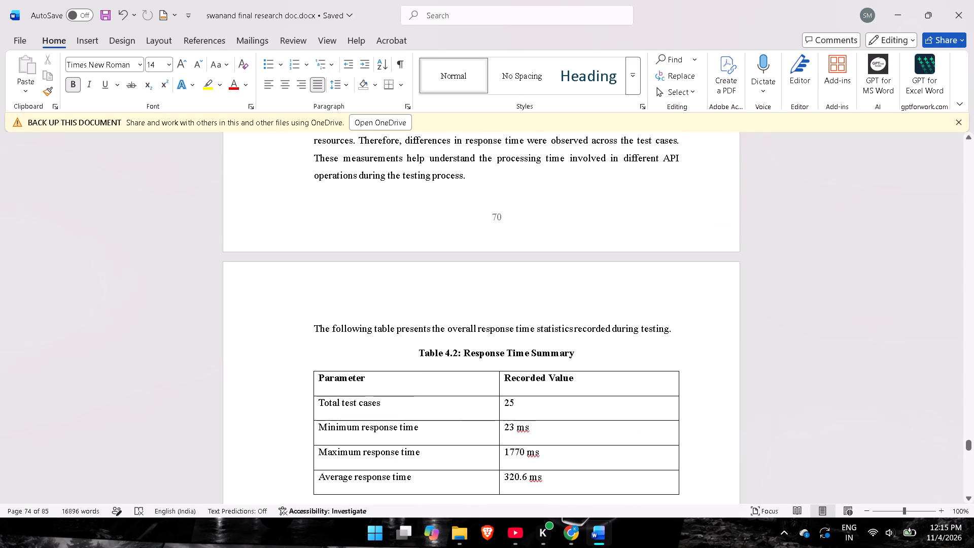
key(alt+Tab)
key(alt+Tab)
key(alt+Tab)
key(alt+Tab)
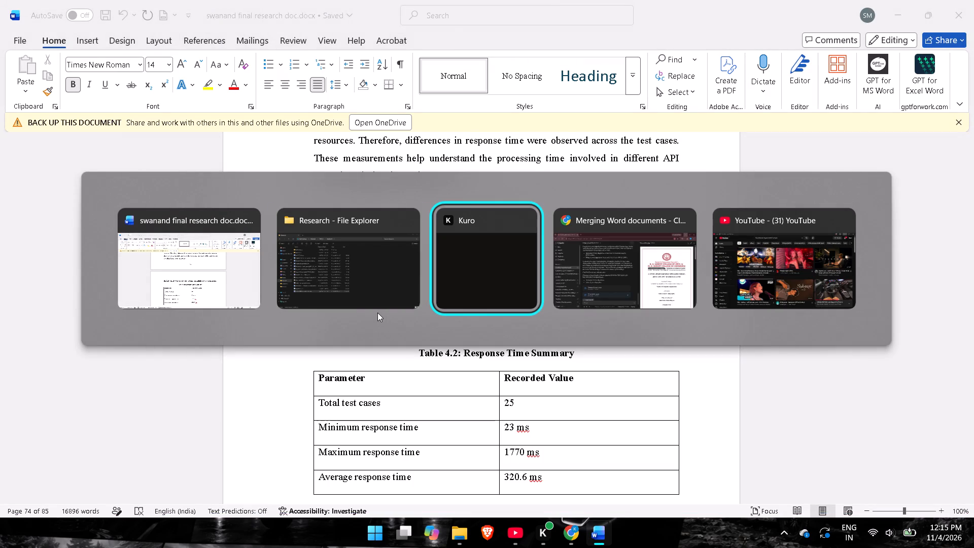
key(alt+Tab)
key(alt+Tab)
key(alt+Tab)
Delete the 4.9 Chapter Summary row from the table of contents.
scroll(467, 306, up, 5)
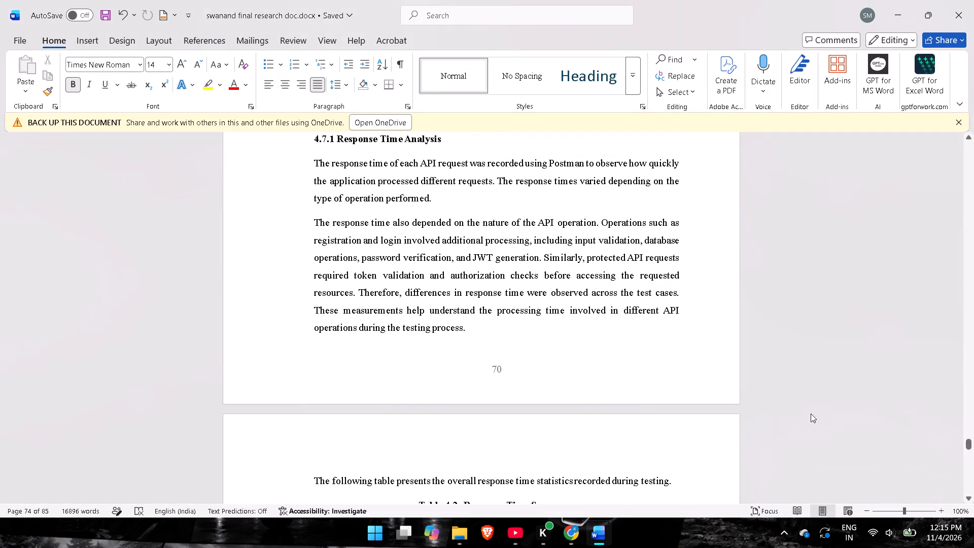
drag(967, 442, 910, 131)
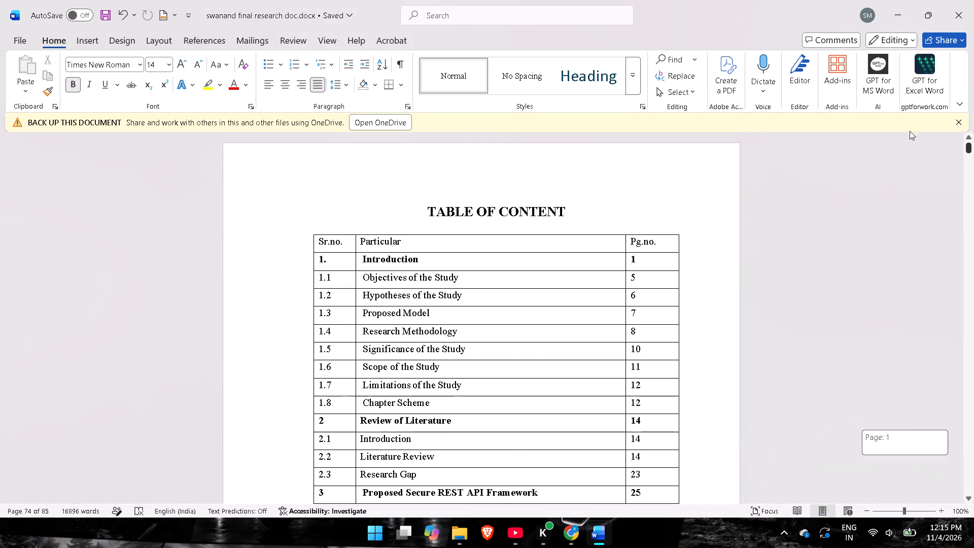
drag(910, 131, 907, 121)
scroll(533, 310, down, 15)
scroll(464, 336, down, 7)
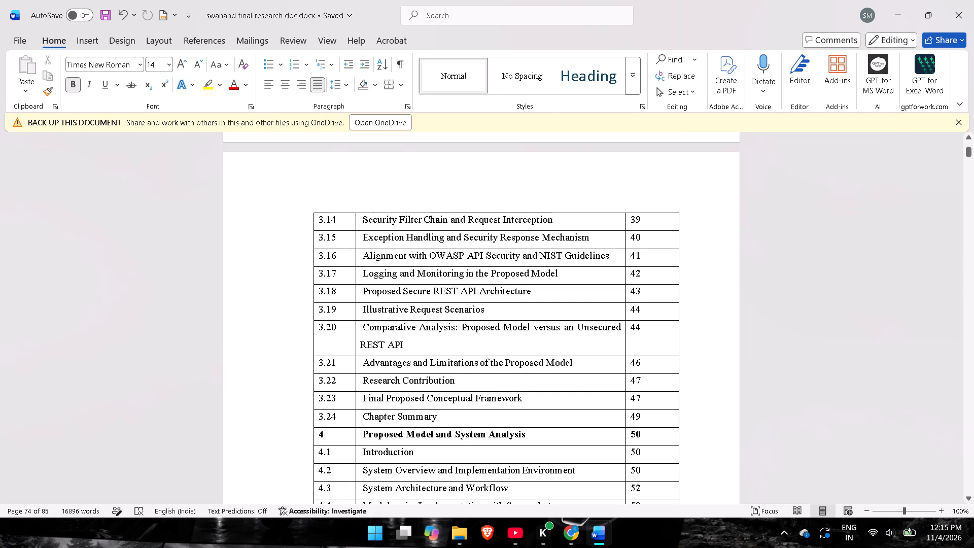
scroll(455, 341, down, 2)
scroll(443, 415, down, 3)
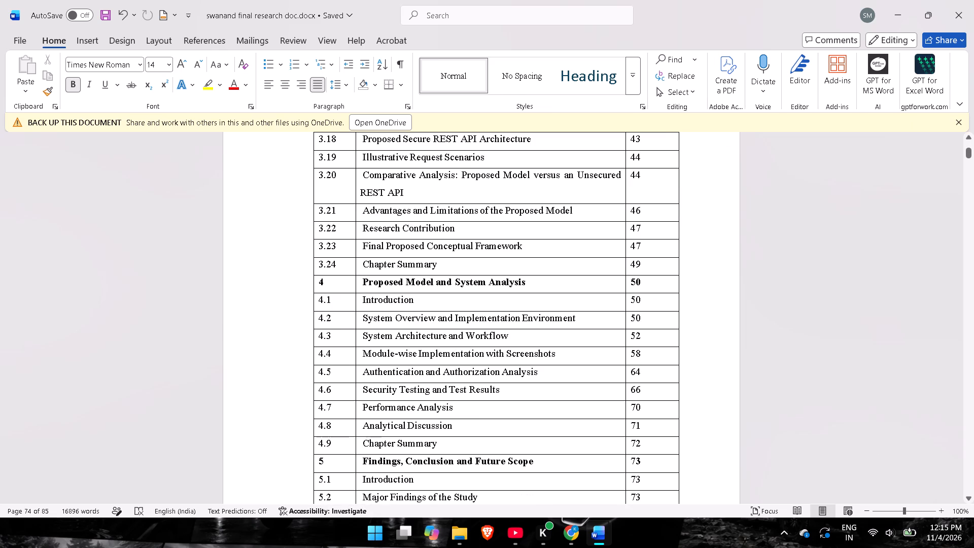
drag(647, 444, 322, 449)
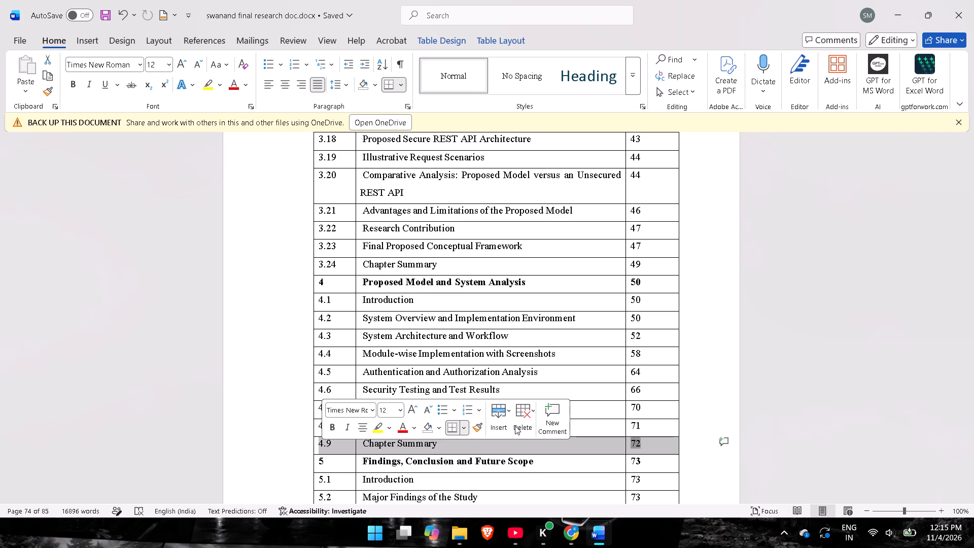
click(526, 413)
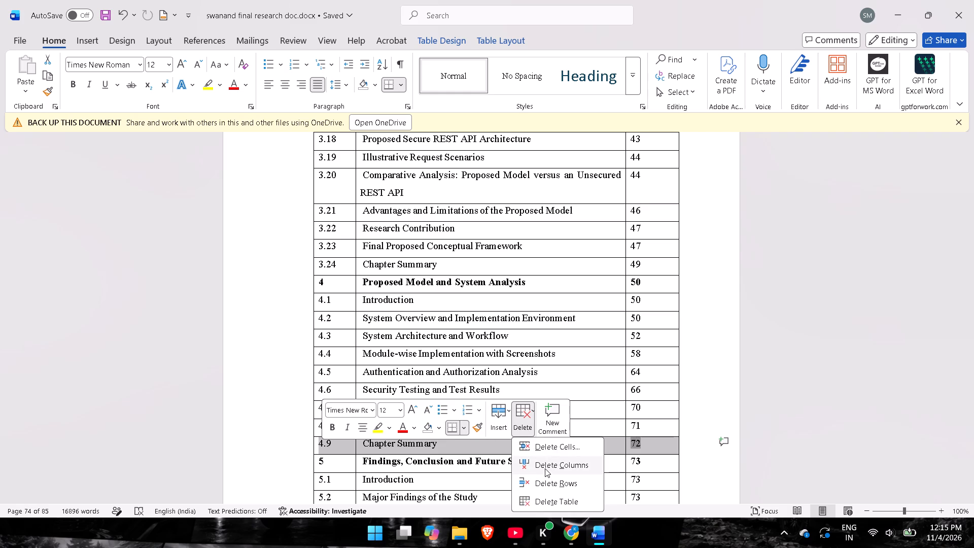
click(548, 487)
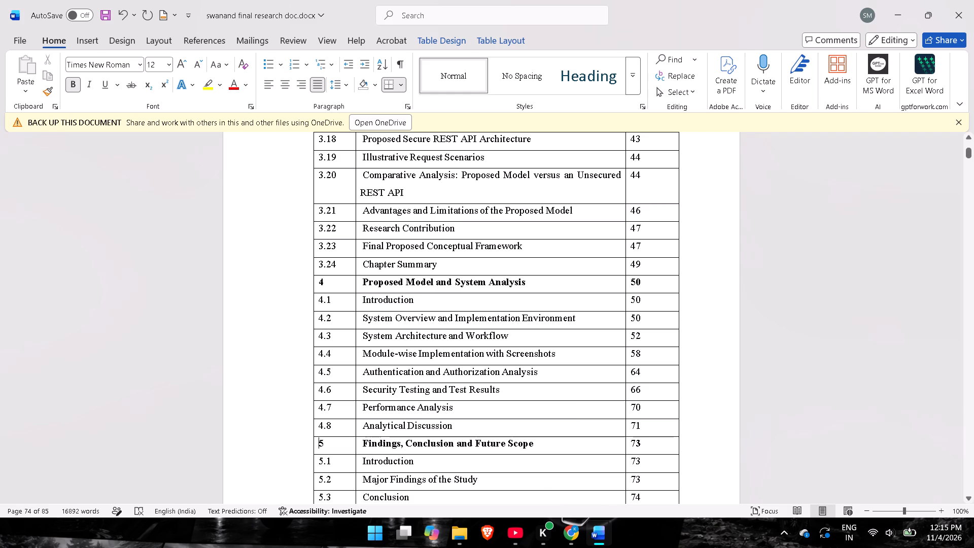
Check the table of contents entries for Chapters 3 to 5 and References.
scroll(528, 435, down, 6)
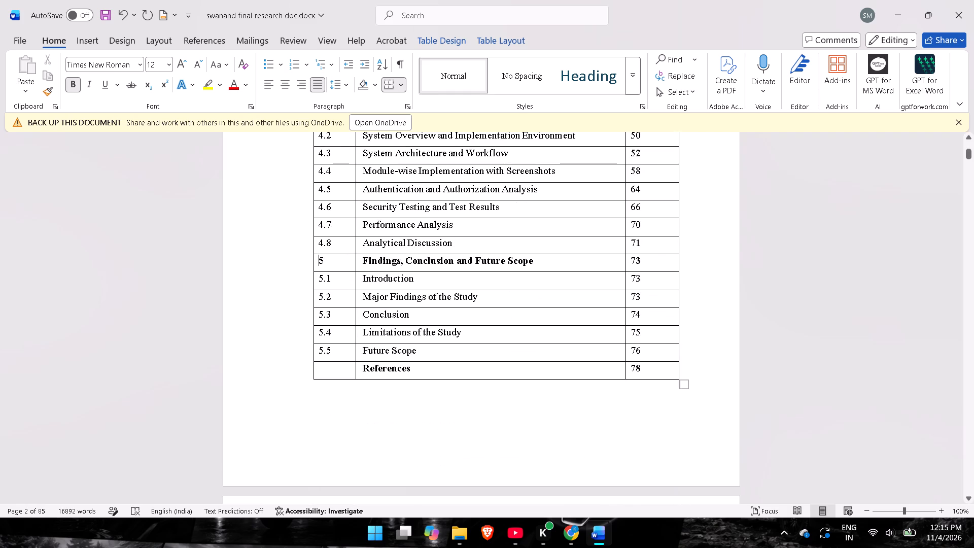
scroll(528, 435, down, 1)
scroll(528, 435, up, 5)
scroll(528, 435, down, 9)
scroll(528, 435, up, 2)
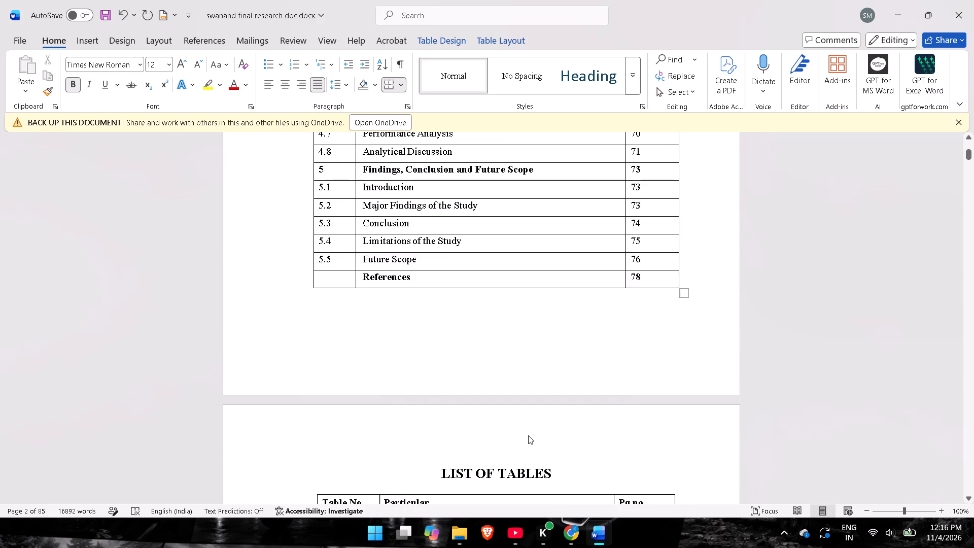
scroll(528, 435, up, 14)
scroll(472, 433, down, 3)
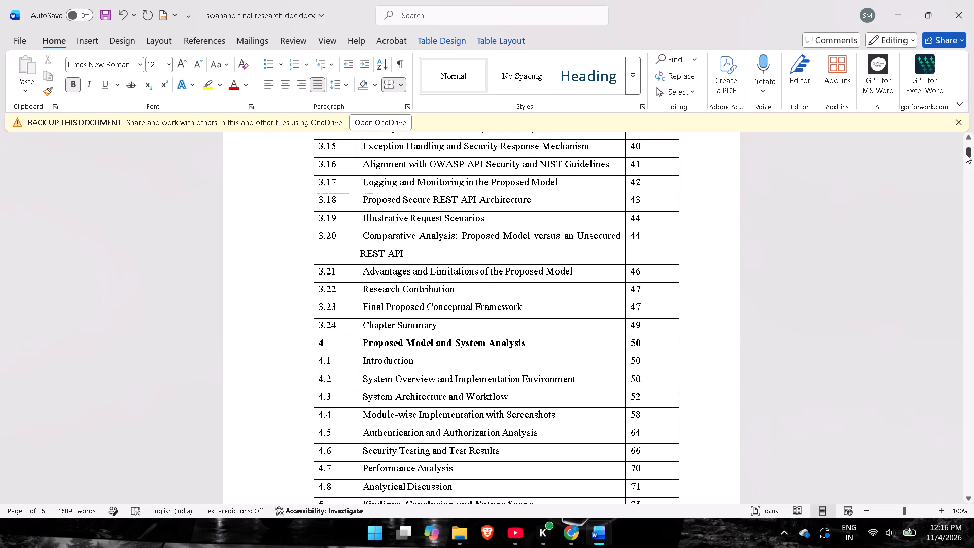
Read through the end of Chapter 3, from section 3.23 Final Proposed Conceptual Framework to 3.24 Chapter Summary.
drag(966, 154, 973, 342)
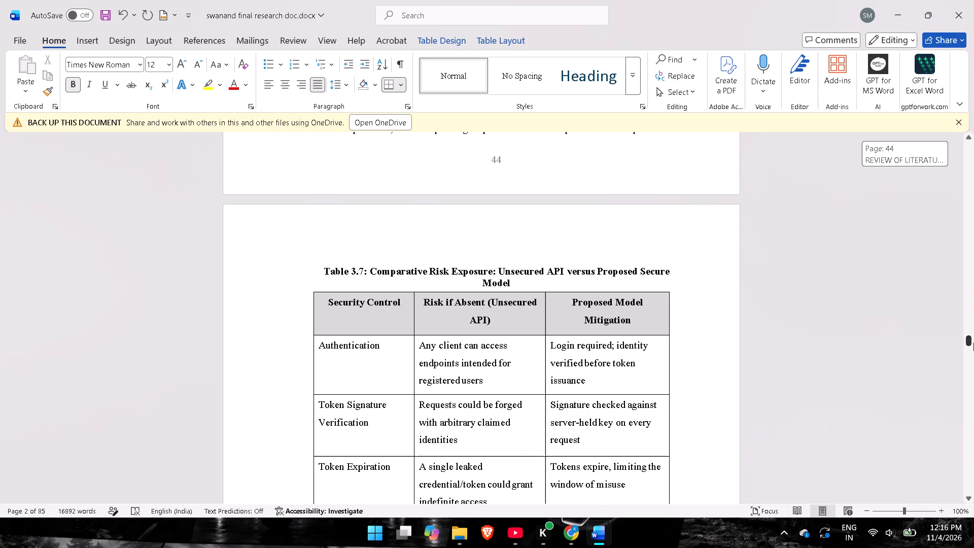
drag(973, 342, 973, 365)
scroll(709, 380, down, 8)
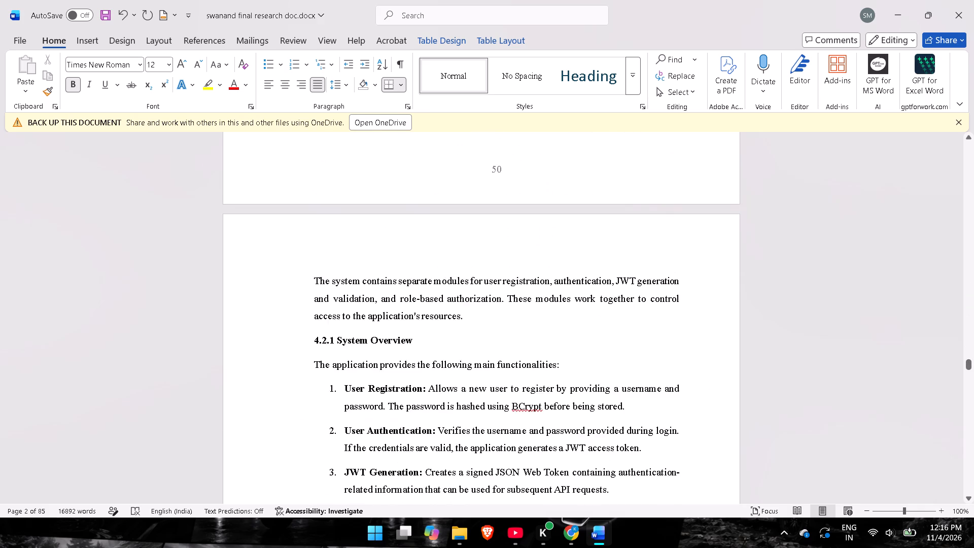
scroll(709, 380, up, 20)
scroll(709, 380, up, 20)
scroll(709, 380, up, 1)
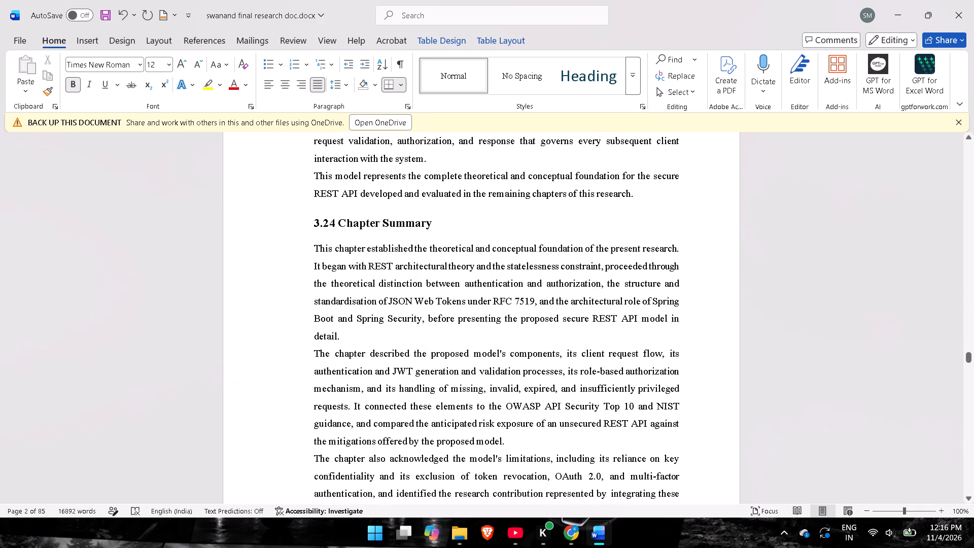
scroll(709, 380, up, 18)
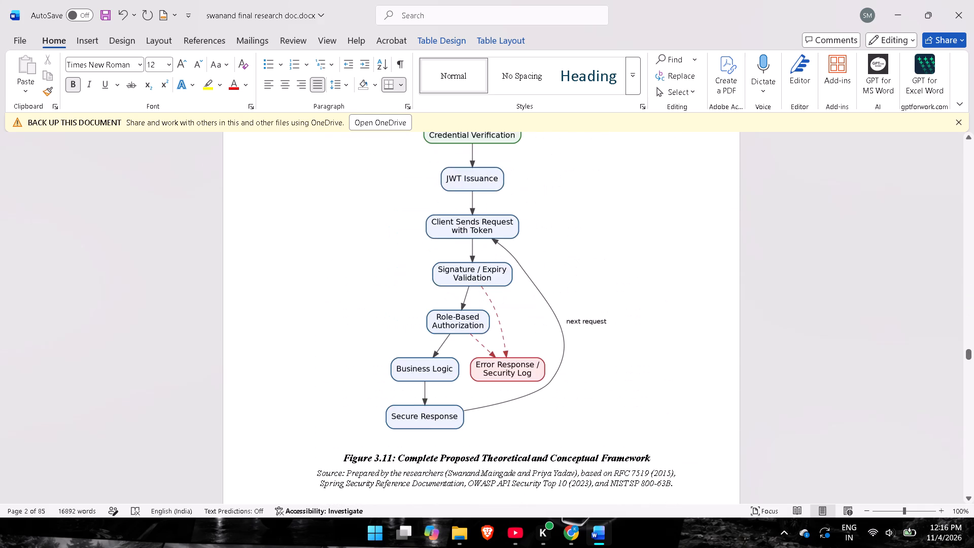
scroll(709, 380, up, 18)
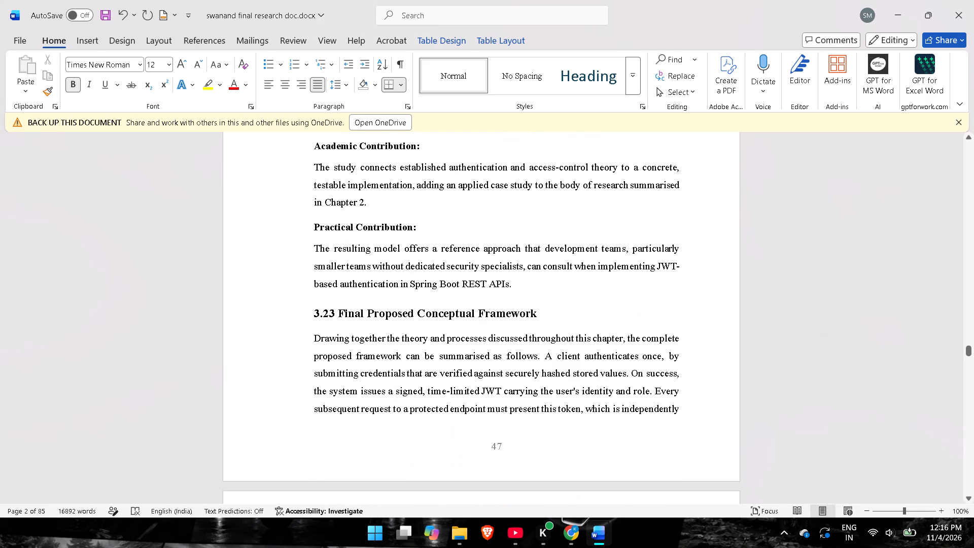
scroll(709, 380, down, 6)
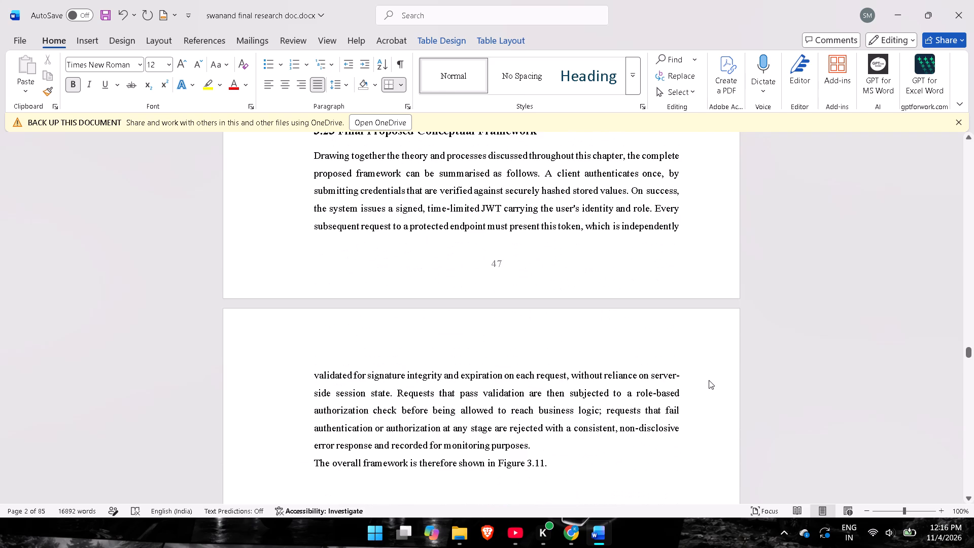
scroll(709, 380, down, 14)
scroll(709, 380, down, 8)
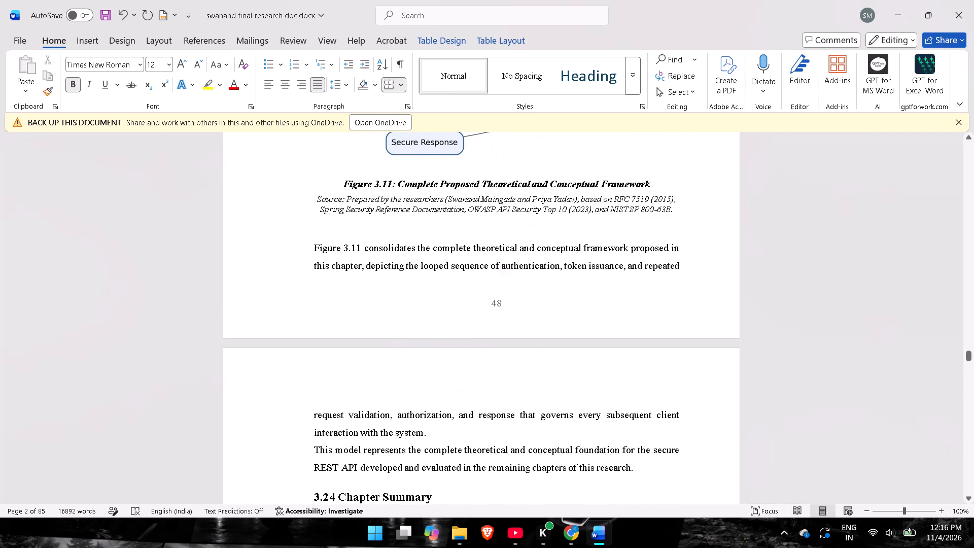
scroll(709, 380, down, 1)
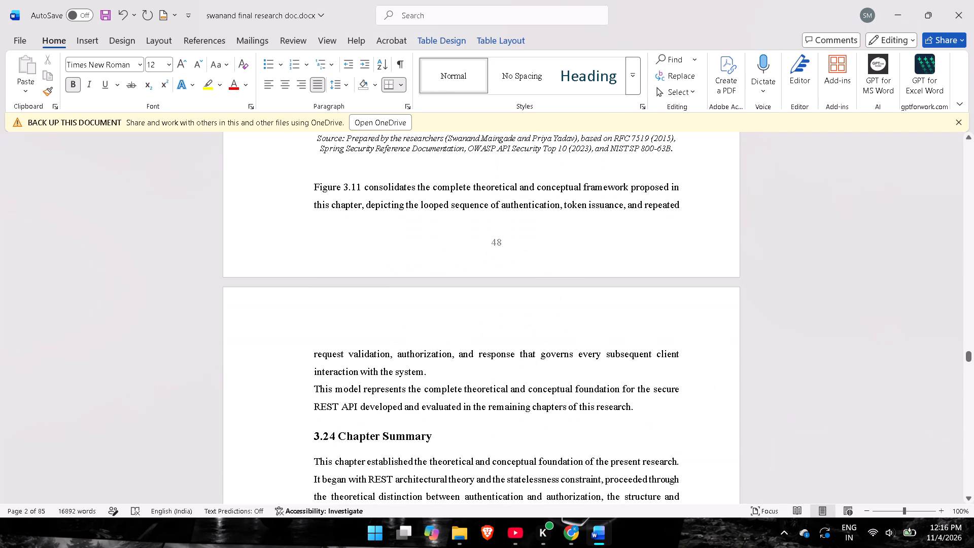
scroll(709, 380, down, 1)
scroll(709, 380, up, 6)
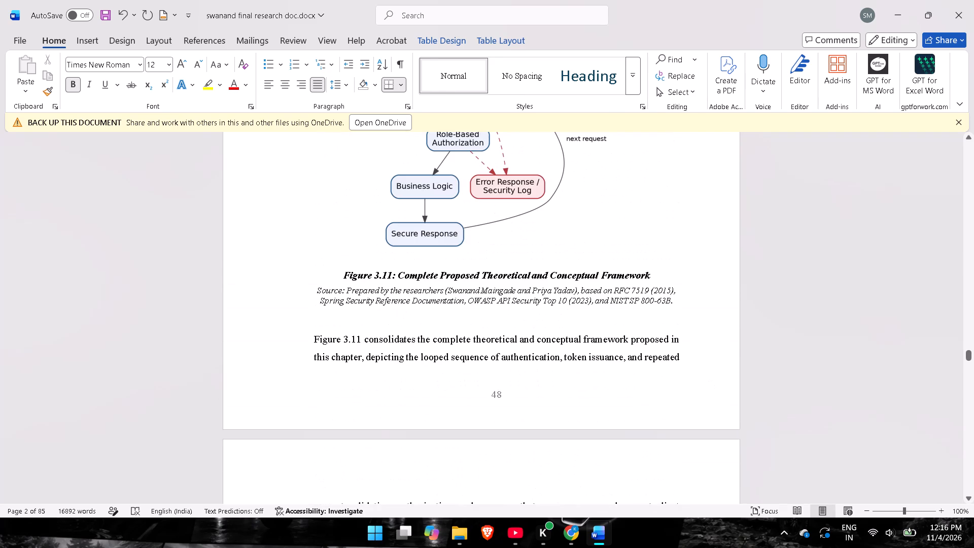
scroll(709, 380, up, 1)
scroll(709, 380, down, 16)
scroll(709, 380, down, 7)
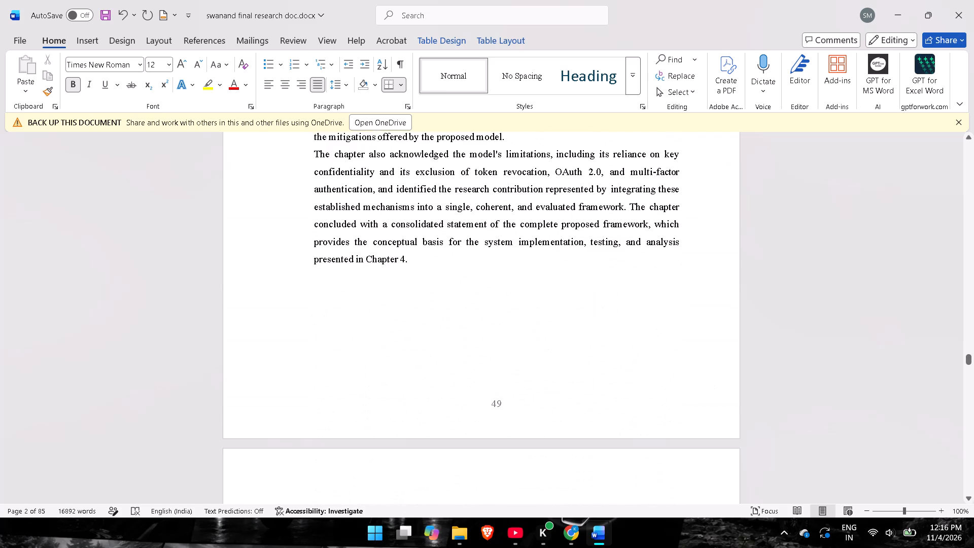
scroll(709, 380, up, 10)
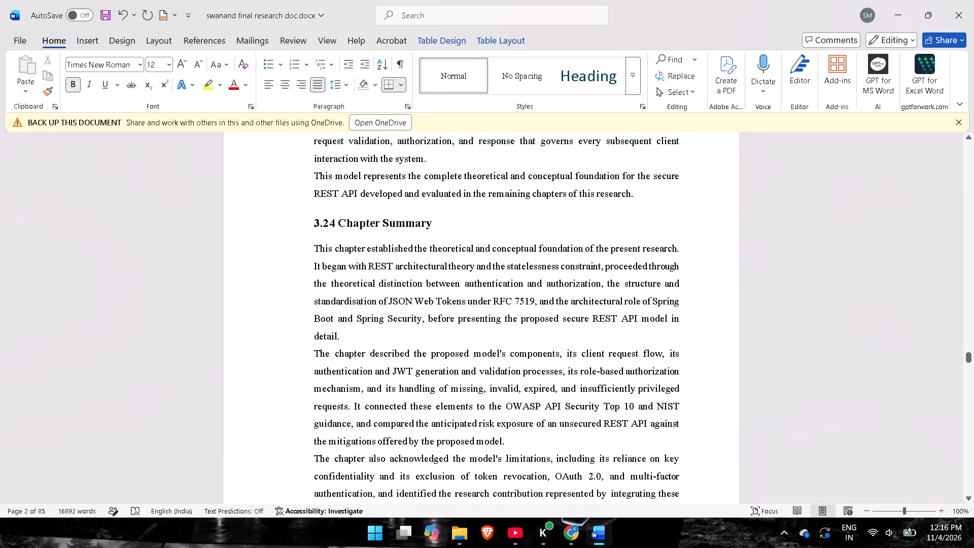
scroll(440, 340, down, 3)
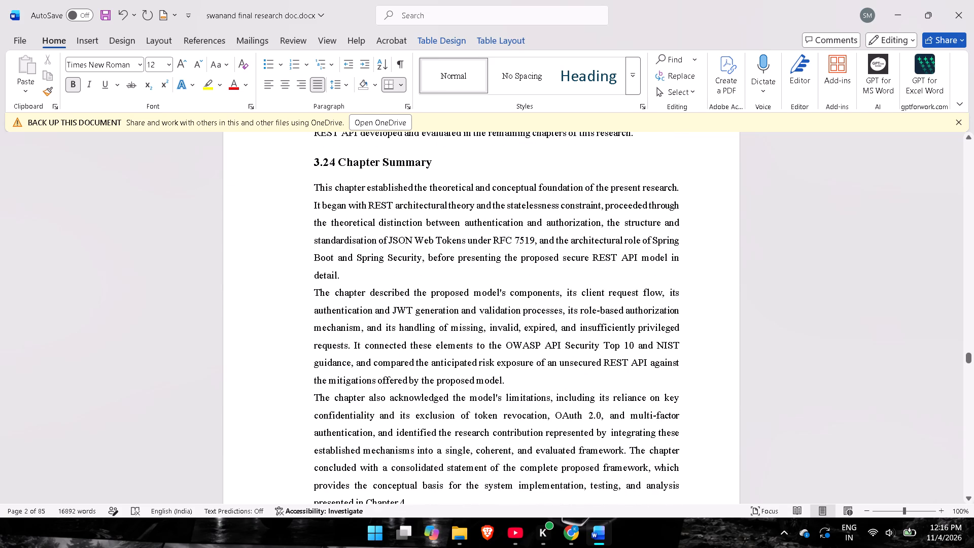
scroll(412, 406, up, 4)
scroll(412, 406, down, 2)
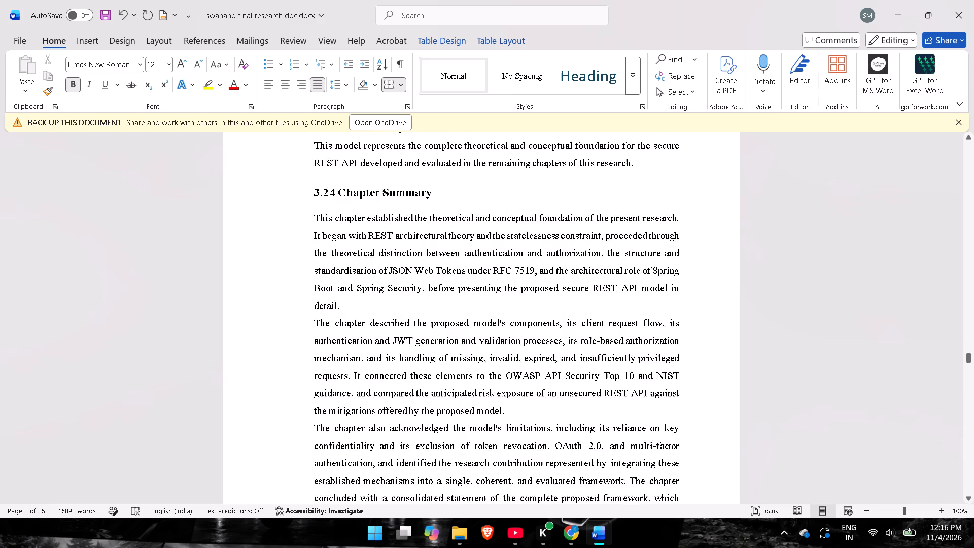
Delete the whole 3.24 Chapter Summary section, heading and paragraphs, at the end of Chapter 3.
scroll(412, 406, down, 2)
drag(408, 471, 300, 322)
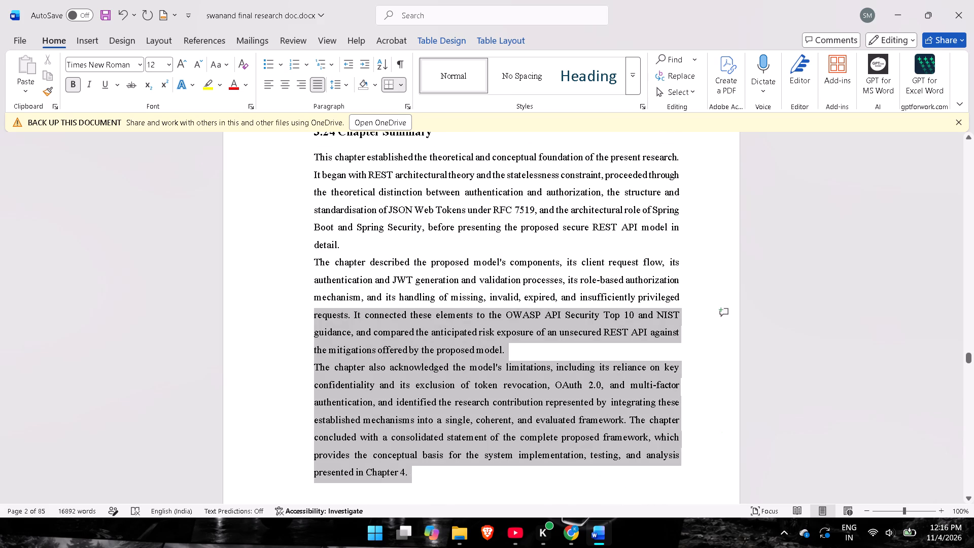
drag(300, 322, 283, 266)
scroll(300, 322, up, 4)
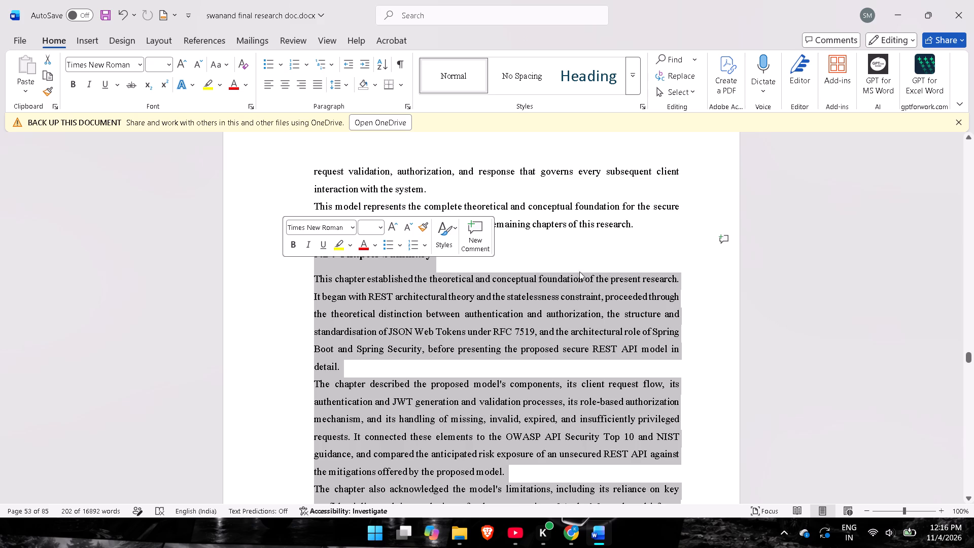
click(542, 261)
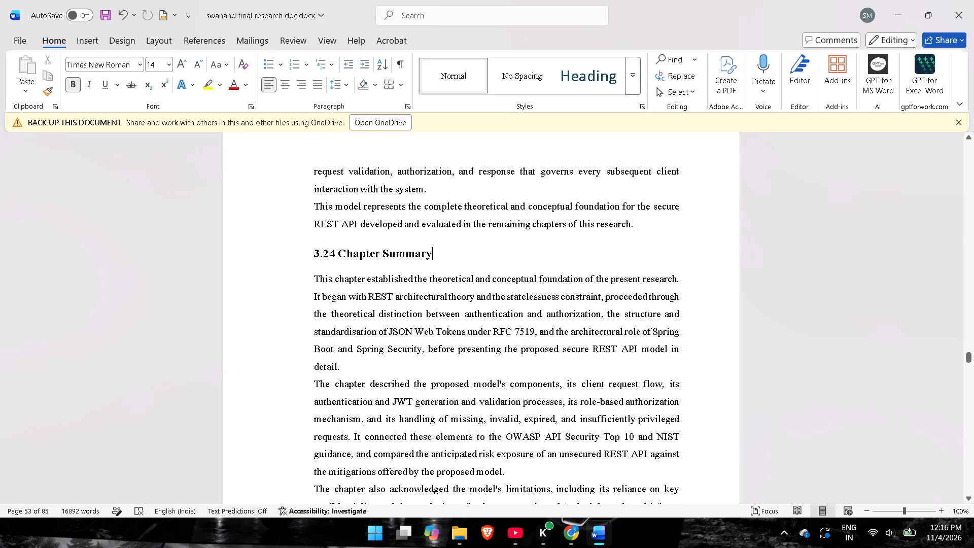
drag(309, 248, 500, 474)
scroll(449, 332, down, 4)
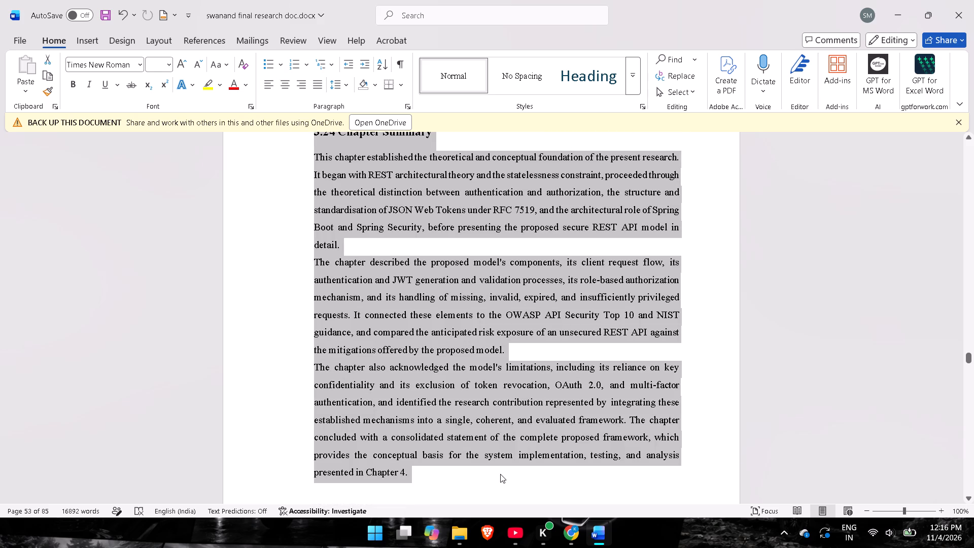
key(BackSpace)
Enlarge the Figure 3.11 conceptual framework diagram slightly, keeping its proportions, and save the document.
scroll(488, 393, up, 16)
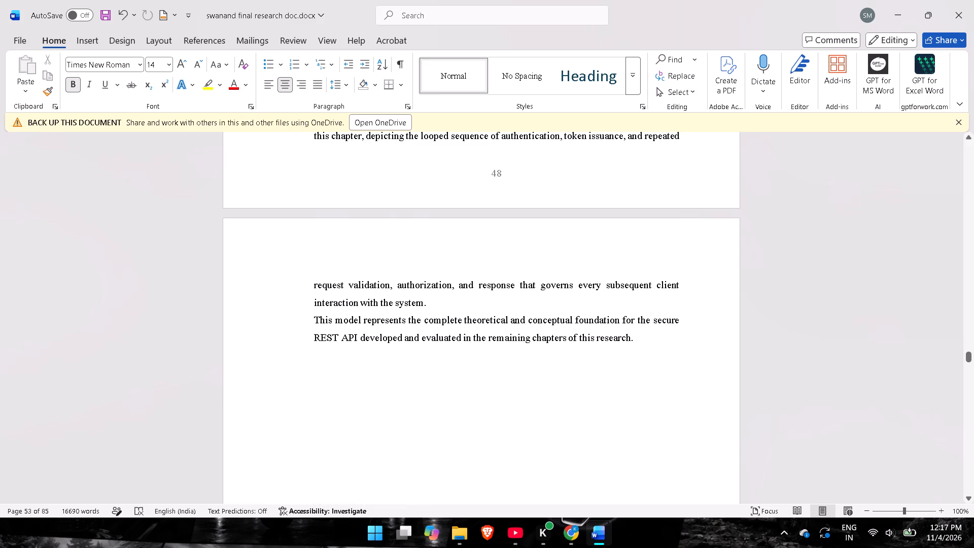
scroll(488, 393, up, 8)
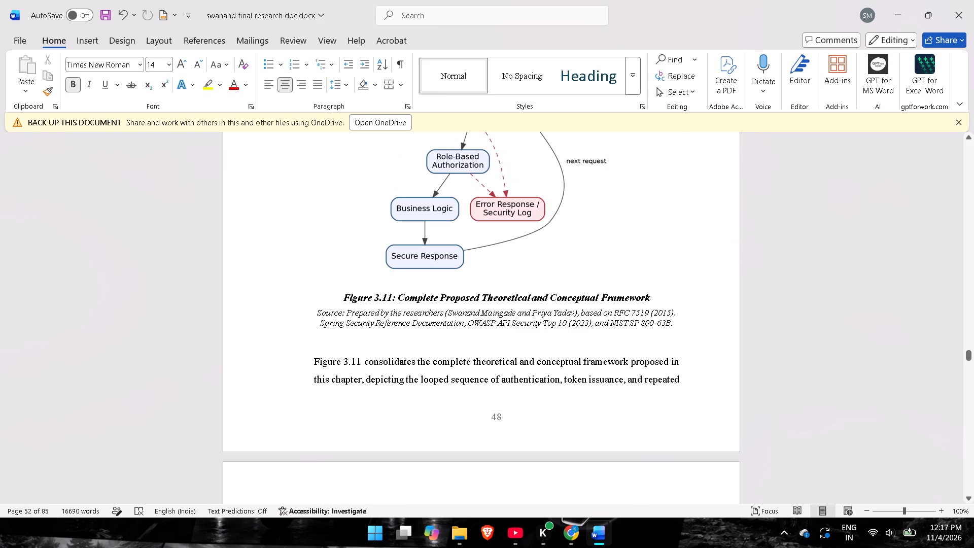
scroll(488, 393, up, 6)
scroll(488, 393, down, 3)
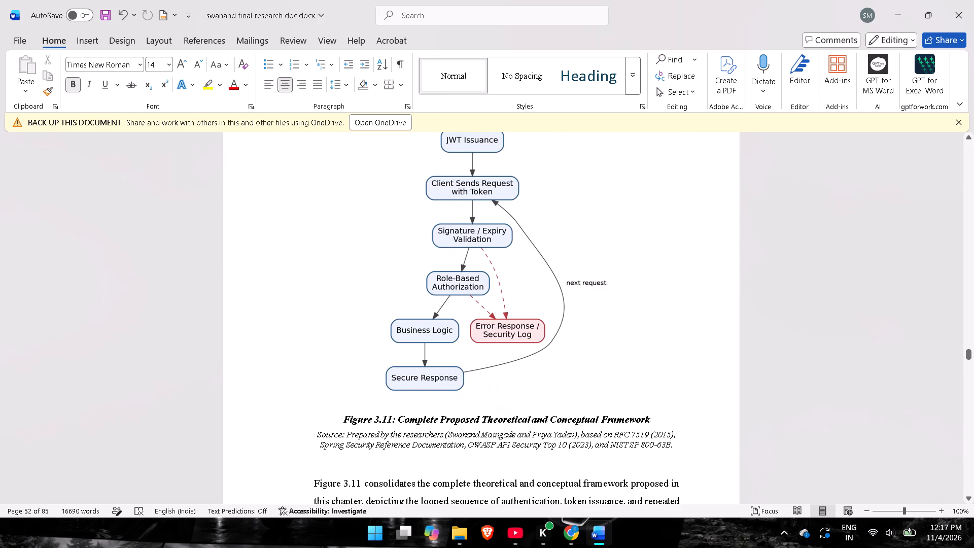
scroll(471, 340, up, 6)
scroll(471, 340, down, 5)
click(504, 322)
drag(607, 393, 619, 423)
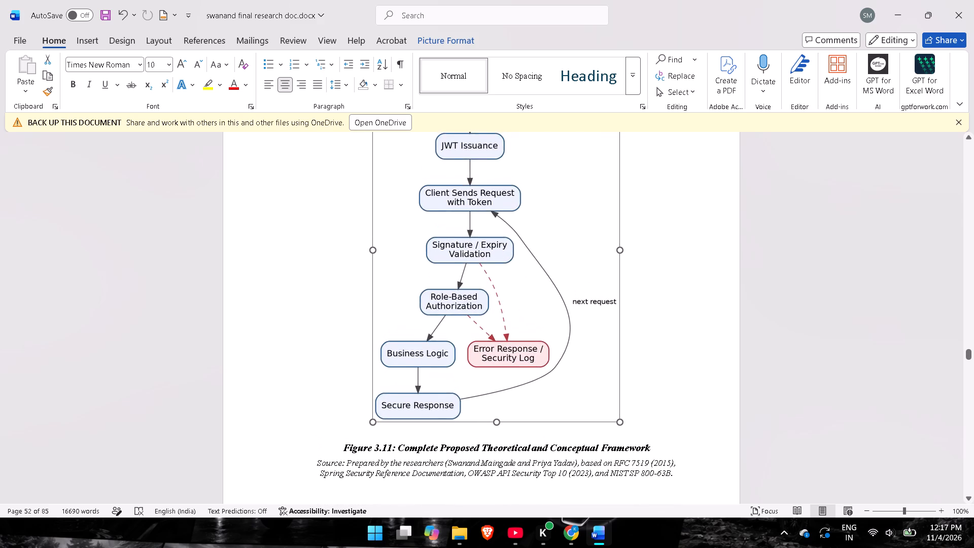
drag(619, 423, 619, 424)
scroll(597, 404, down, 4)
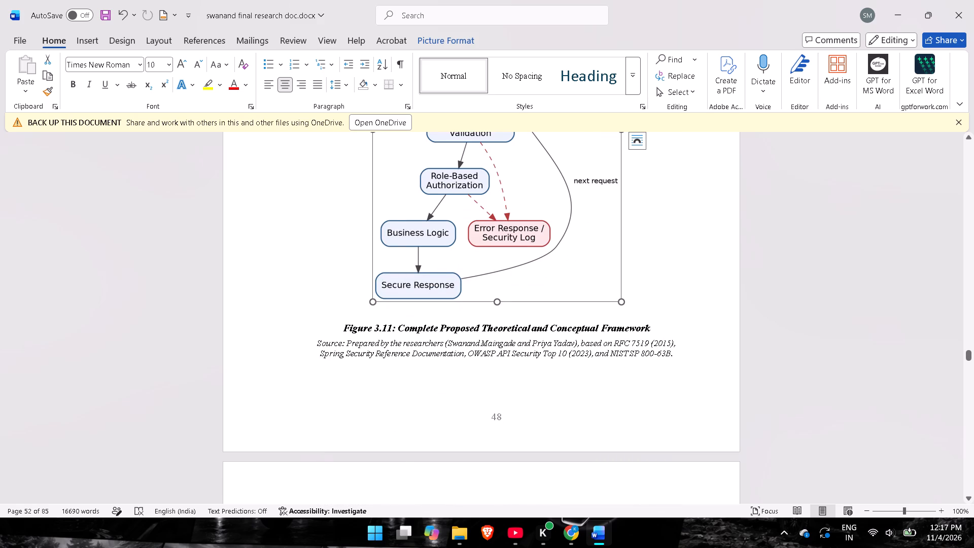
key(ctrl+s)
scroll(595, 389, down, 8)
scroll(576, 393, down, 16)
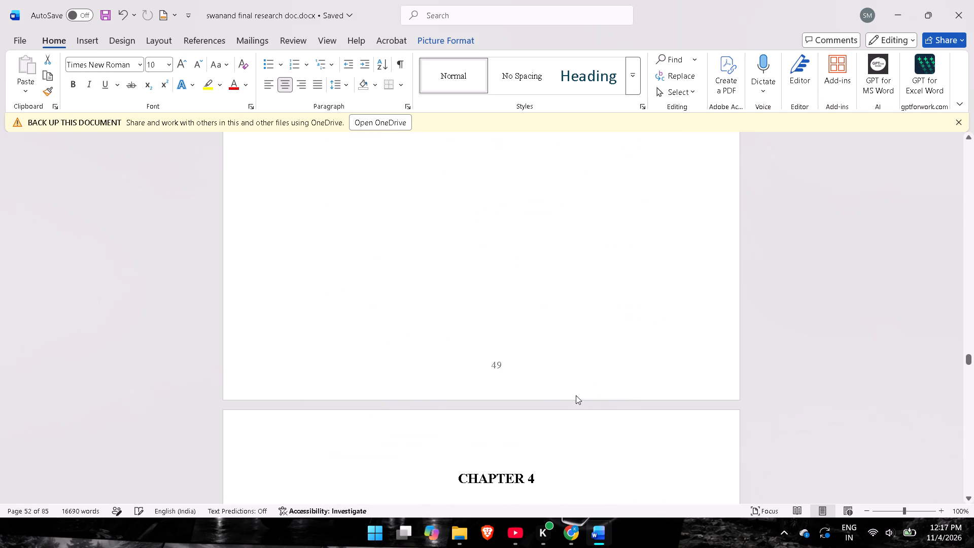
scroll(576, 395, down, 4)
scroll(576, 395, up, 4)
key(ctrl+s)
key(ctrl+s)
Deselect the Figure 3.11 diagram, check the layout around it and section 3.23, and save the document again.
scroll(536, 399, up, 19)
scroll(536, 399, up, 18)
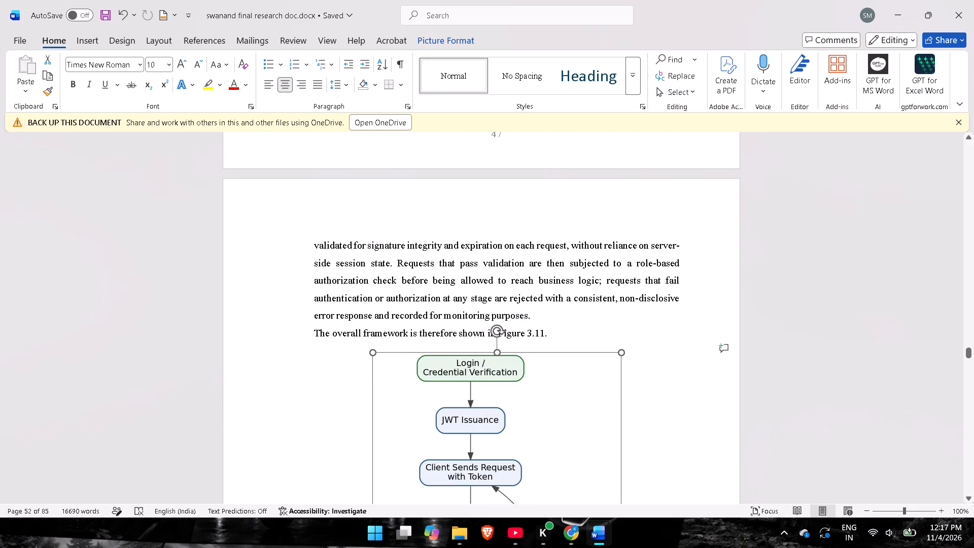
click(642, 377)
scroll(594, 359, up, 7)
scroll(576, 354, down, 8)
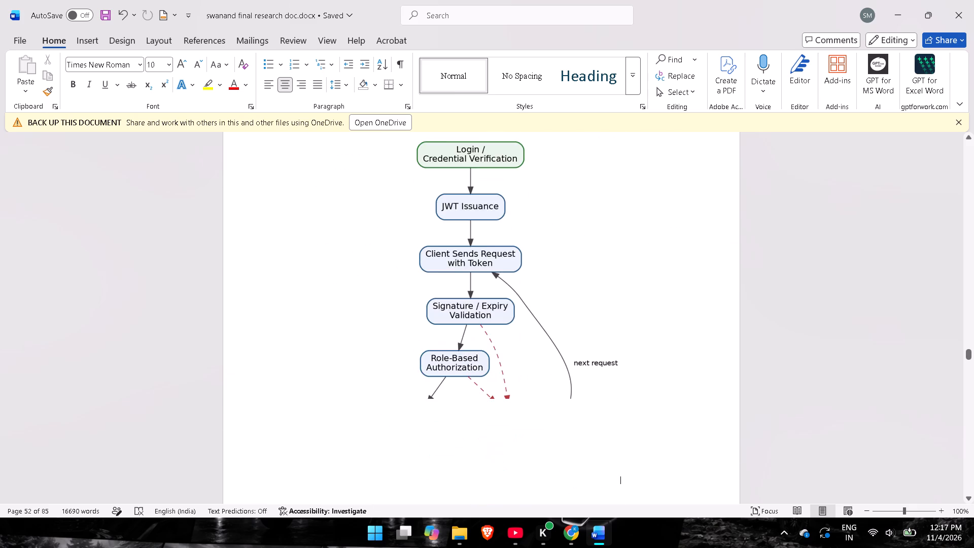
scroll(576, 354, down, 7)
scroll(576, 354, up, 4)
scroll(576, 354, down, 3)
scroll(576, 354, up, 4)
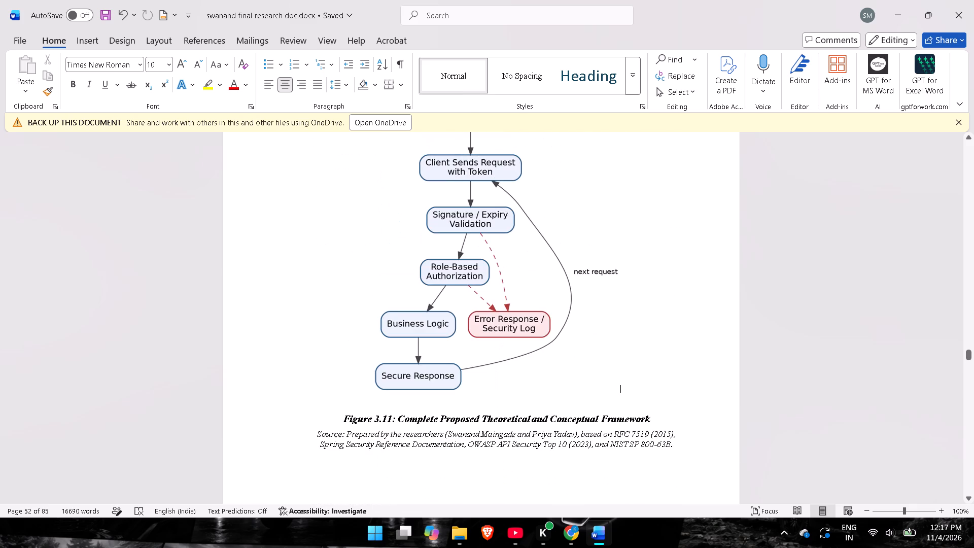
scroll(576, 354, up, 20)
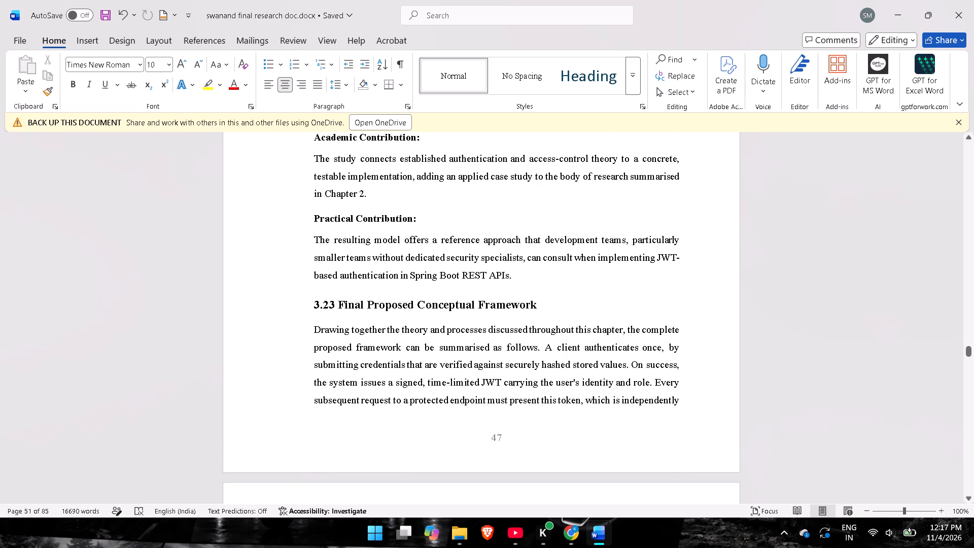
key(ctrl+s)
Check the page layout from Figure 3.11 through the opening sections of Chapter 4.
scroll(576, 354, down, 11)
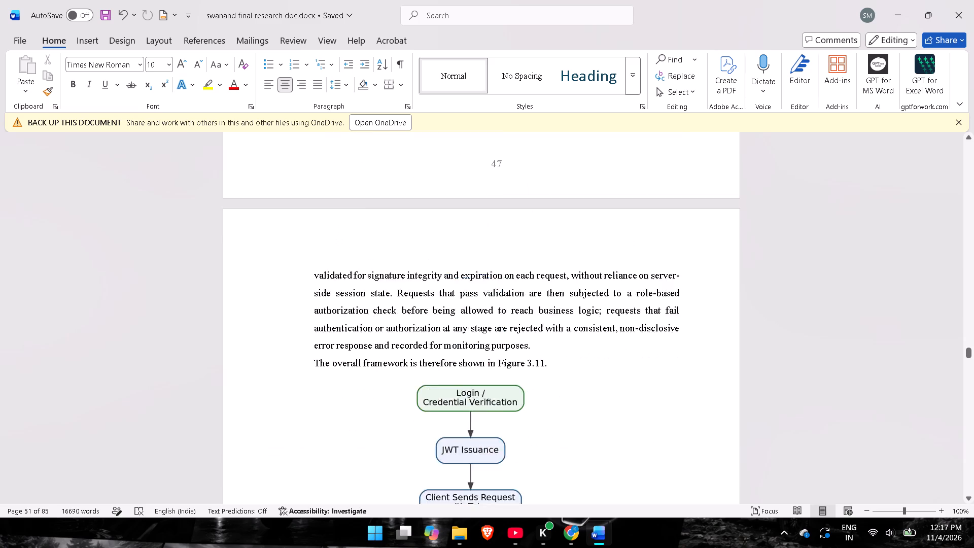
scroll(576, 354, down, 5)
drag(971, 357, 972, 369)
click(972, 369)
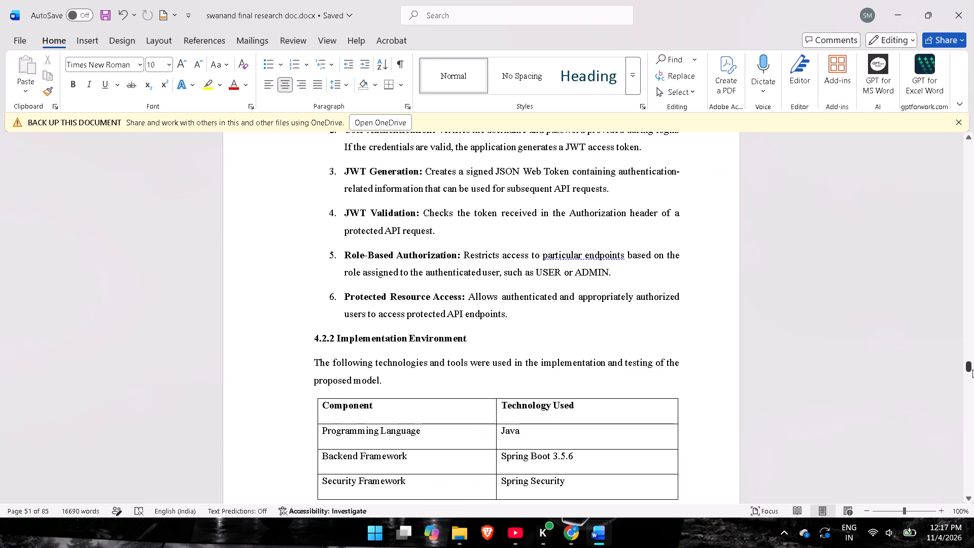
scroll(622, 389, up, 12)
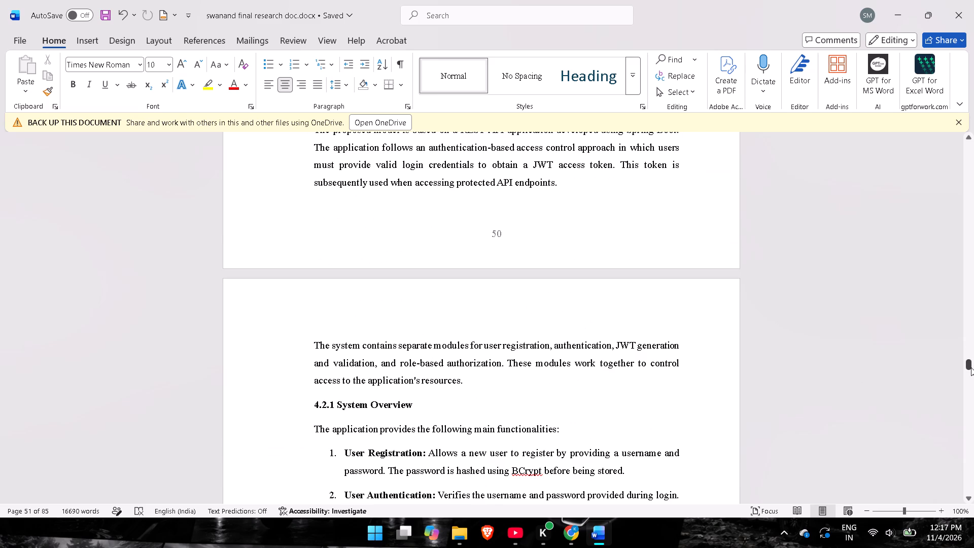
scroll(632, 403, up, 20)
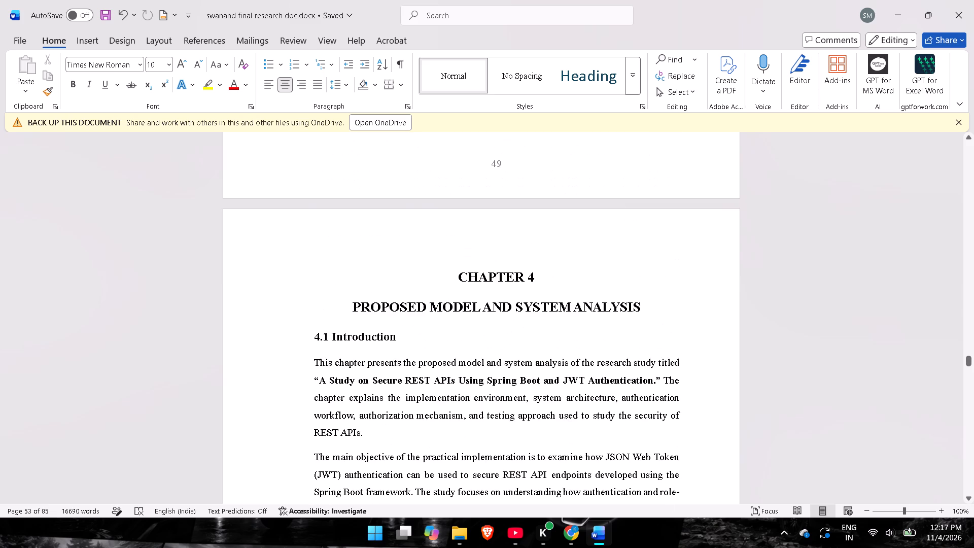
scroll(632, 403, up, 16)
scroll(632, 403, up, 20)
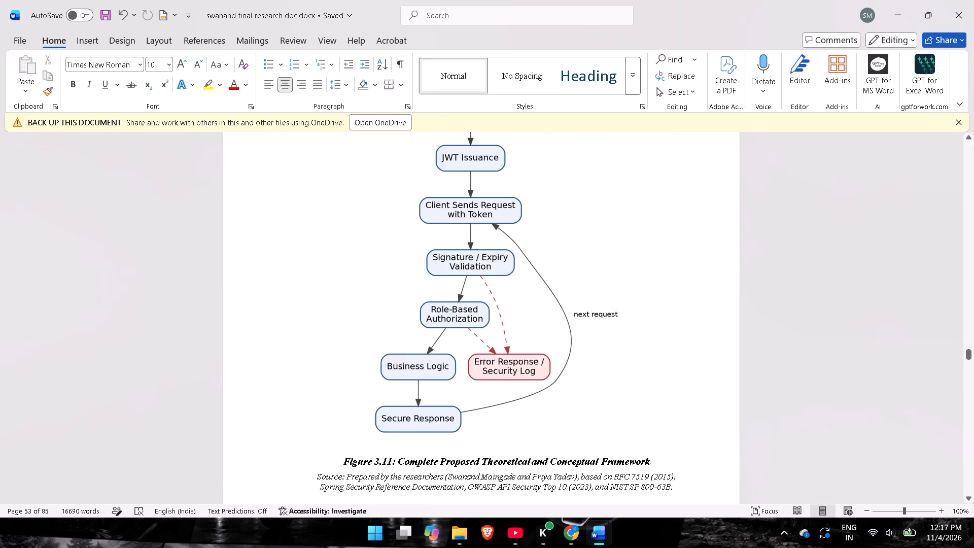
scroll(632, 403, down, 6)
scroll(632, 403, up, 7)
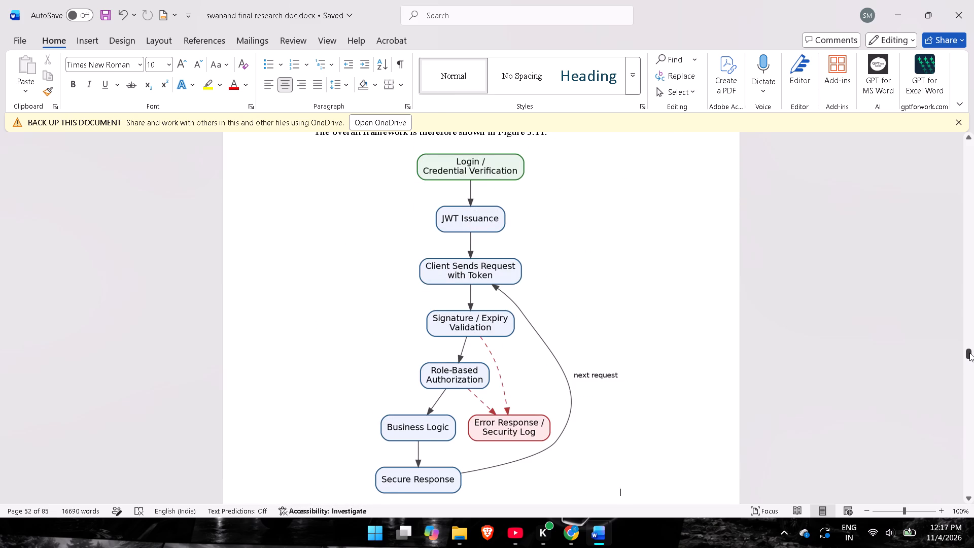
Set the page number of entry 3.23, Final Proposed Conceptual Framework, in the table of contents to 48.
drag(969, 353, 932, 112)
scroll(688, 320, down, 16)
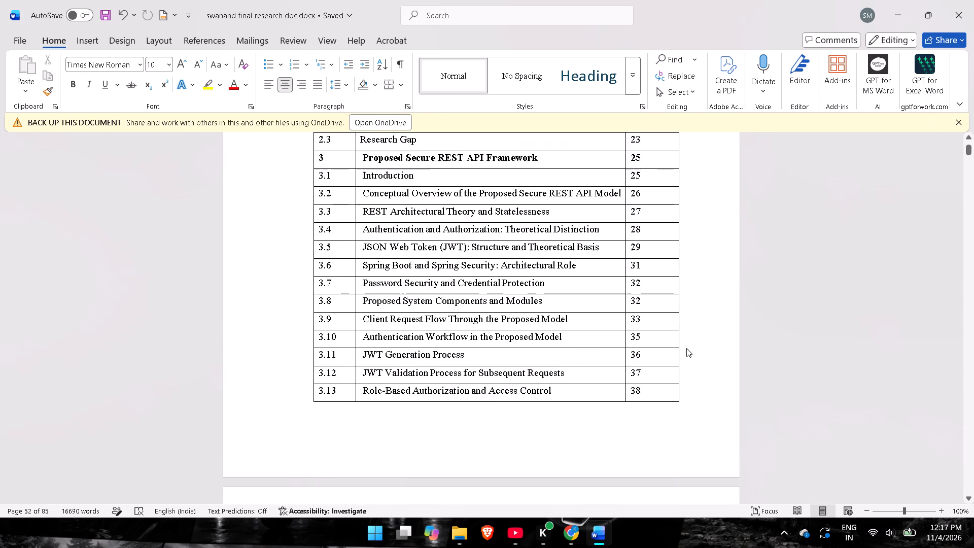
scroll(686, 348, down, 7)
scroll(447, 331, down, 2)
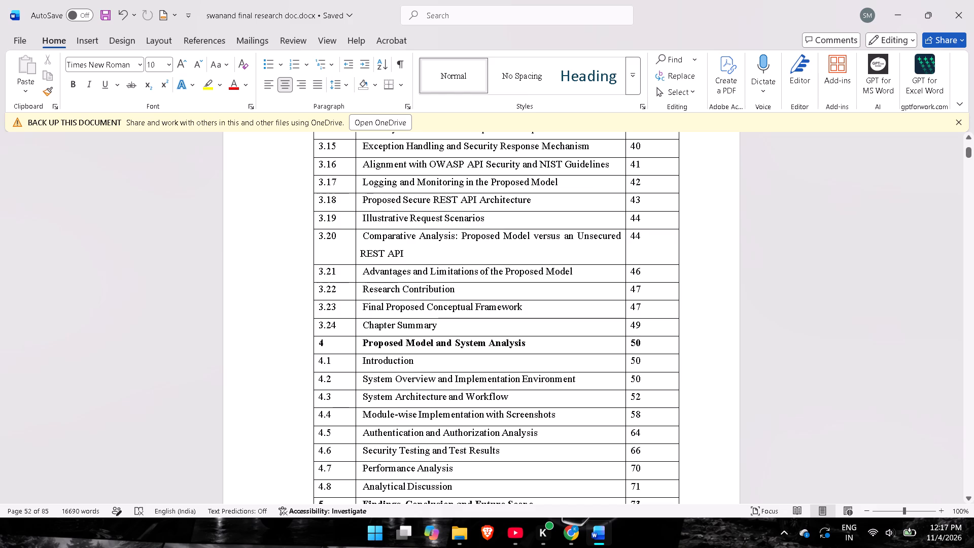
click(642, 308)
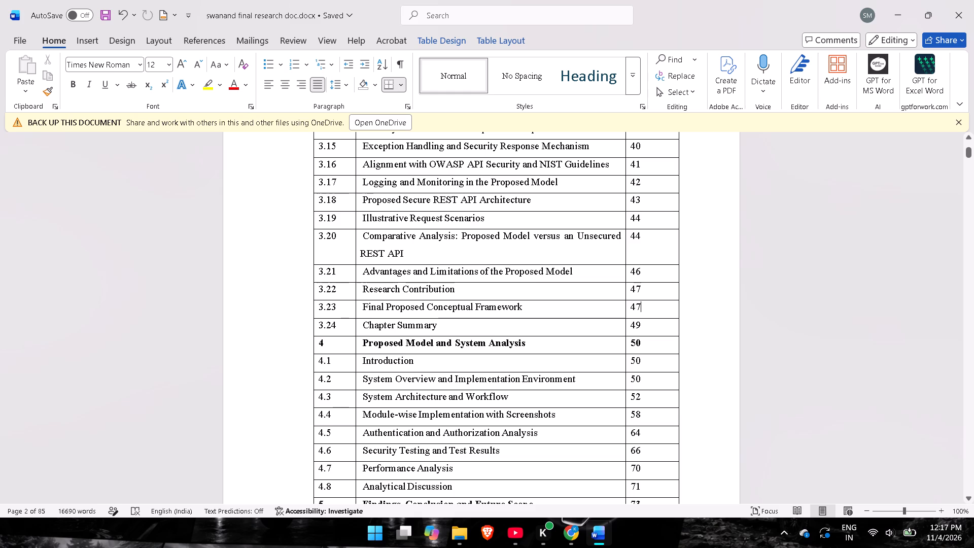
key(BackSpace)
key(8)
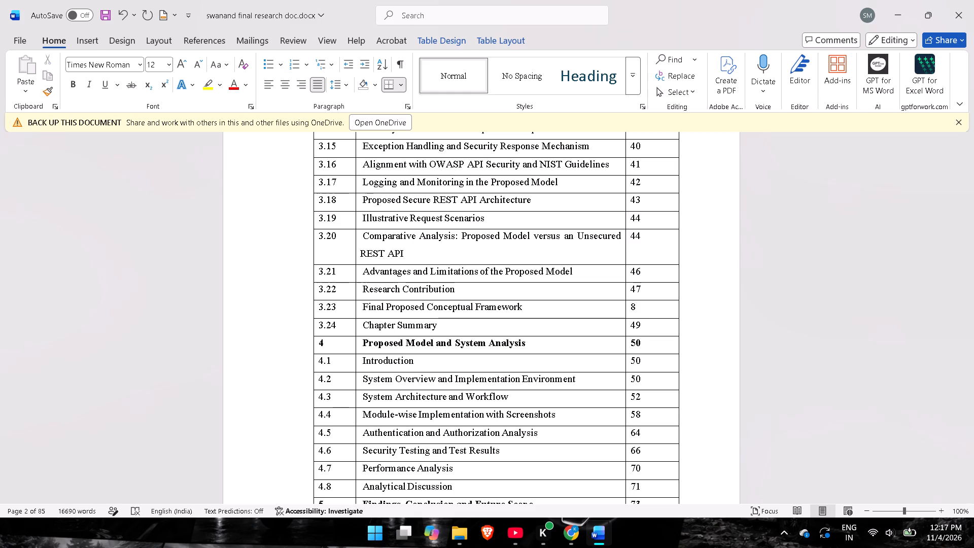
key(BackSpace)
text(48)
Delete the whole 3.24 Chapter Summary row from the table of contents.
click(663, 329)
drag(660, 327, 324, 323)
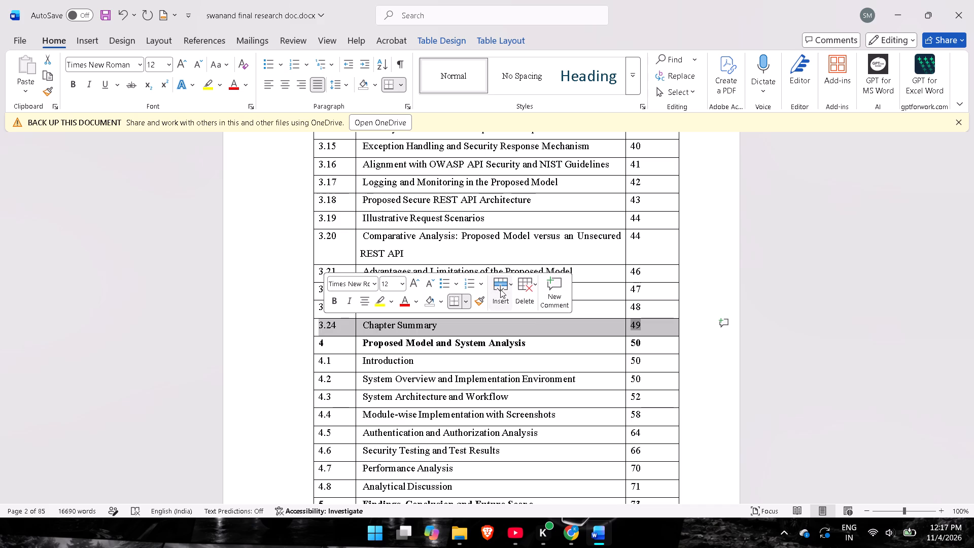
click(515, 288)
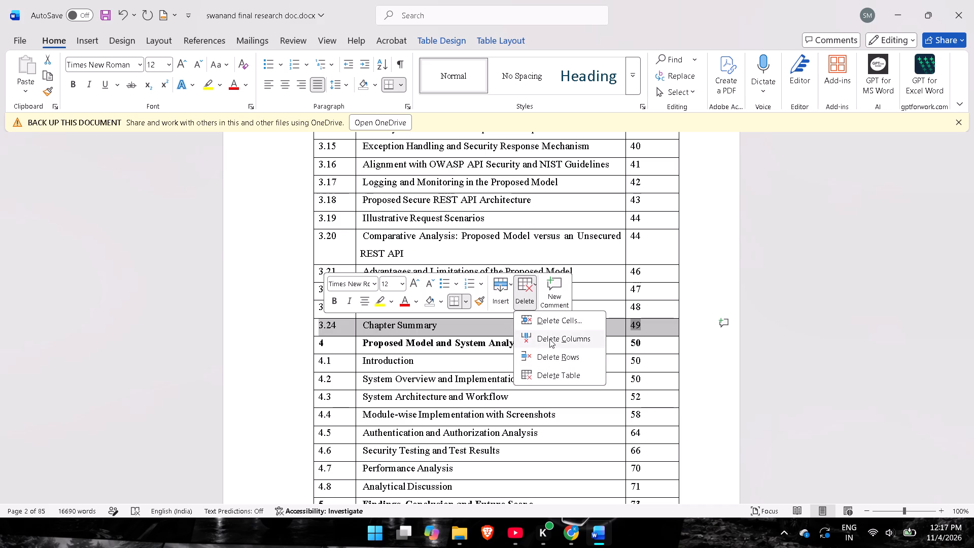
click(551, 351)
click(845, 337)
Review the remaining contents entries and compare the page numbers in the body up to section 3.22 and Figure 3.11.
scroll(631, 385, down, 6)
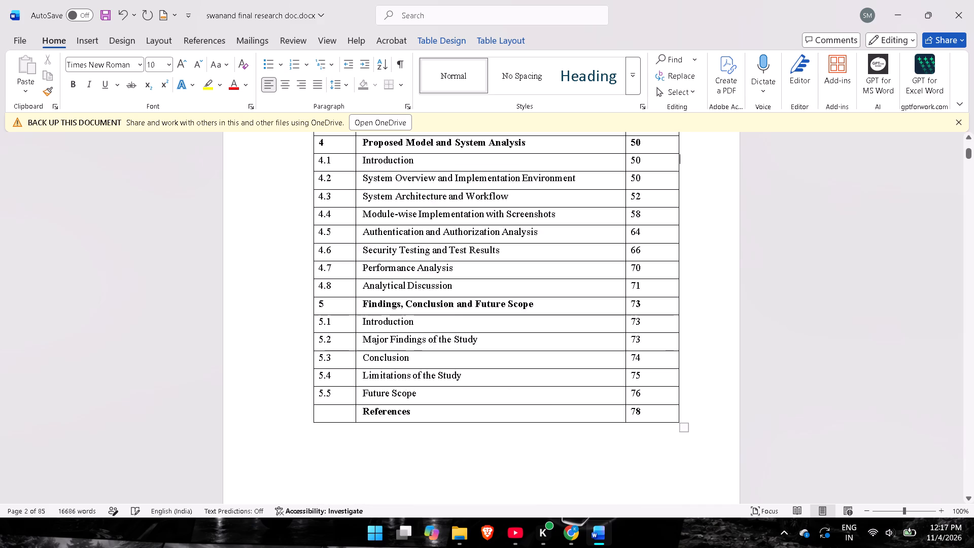
scroll(631, 385, down, 5)
scroll(631, 385, up, 3)
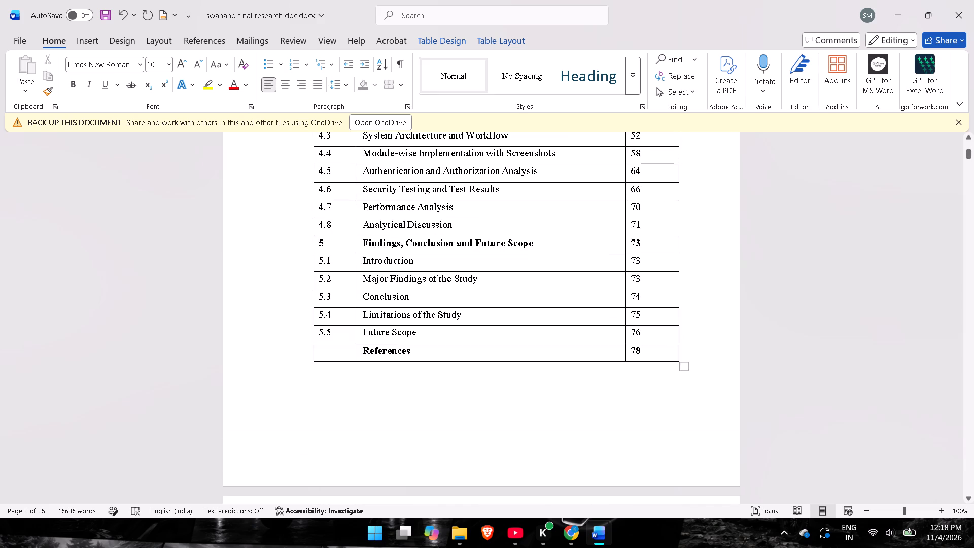
scroll(677, 389, down, 7)
drag(971, 162, 973, 318)
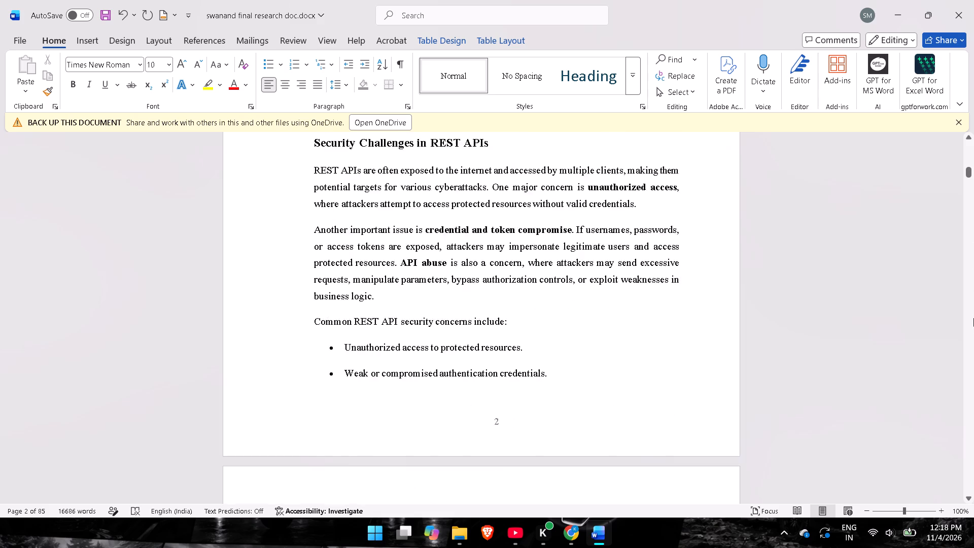
drag(973, 318, 973, 379)
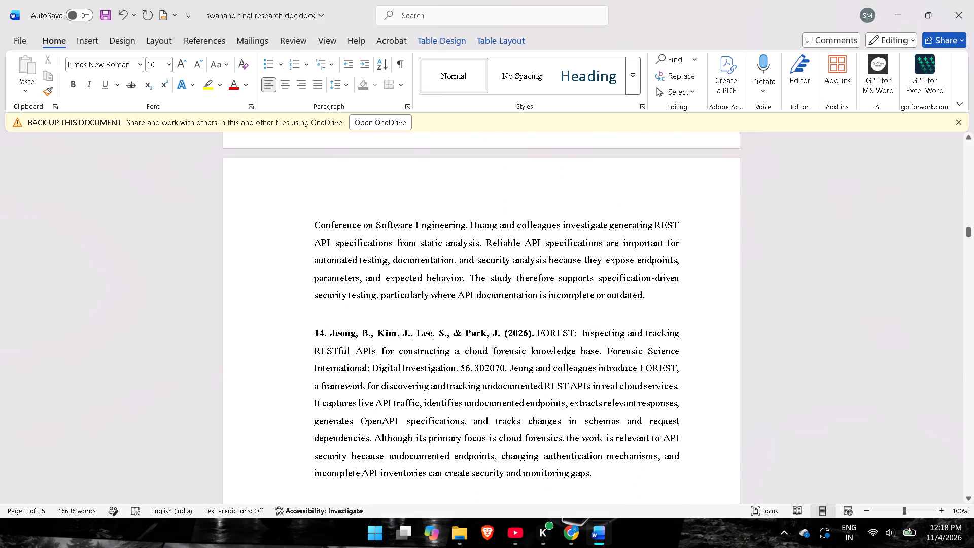
scroll(583, 375, down, 8)
drag(972, 236, 973, 316)
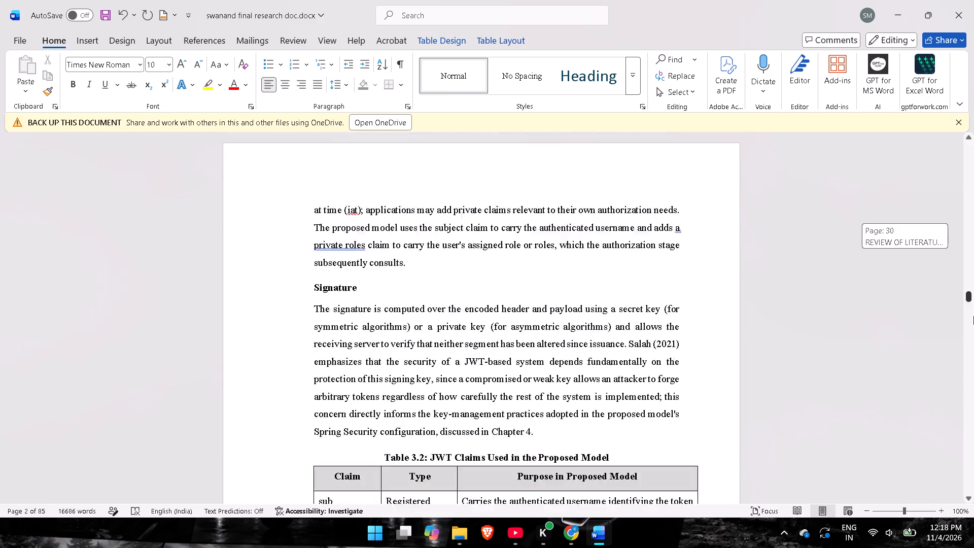
drag(973, 316, 973, 338)
scroll(662, 328, down, 15)
scroll(662, 328, down, 11)
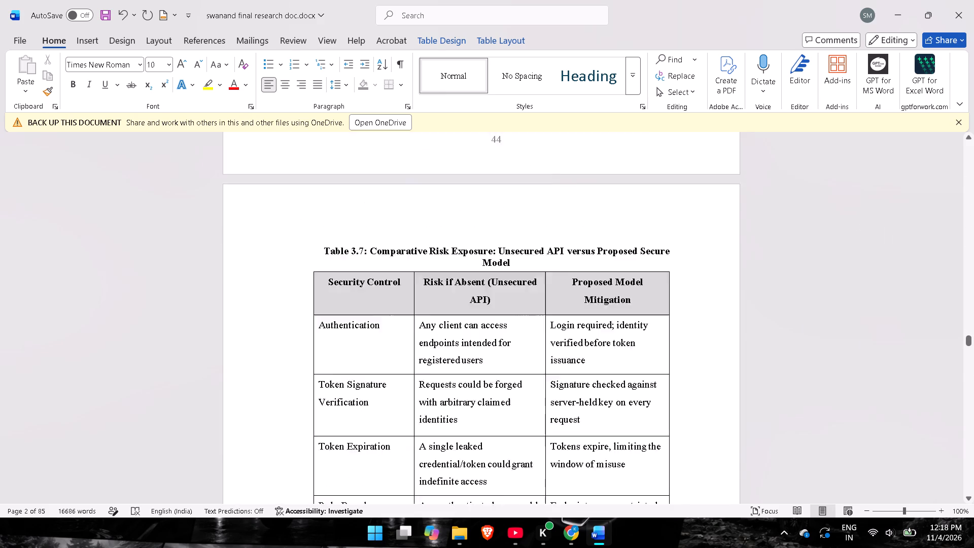
scroll(662, 328, down, 20)
scroll(662, 328, down, 20)
scroll(662, 328, down, 5)
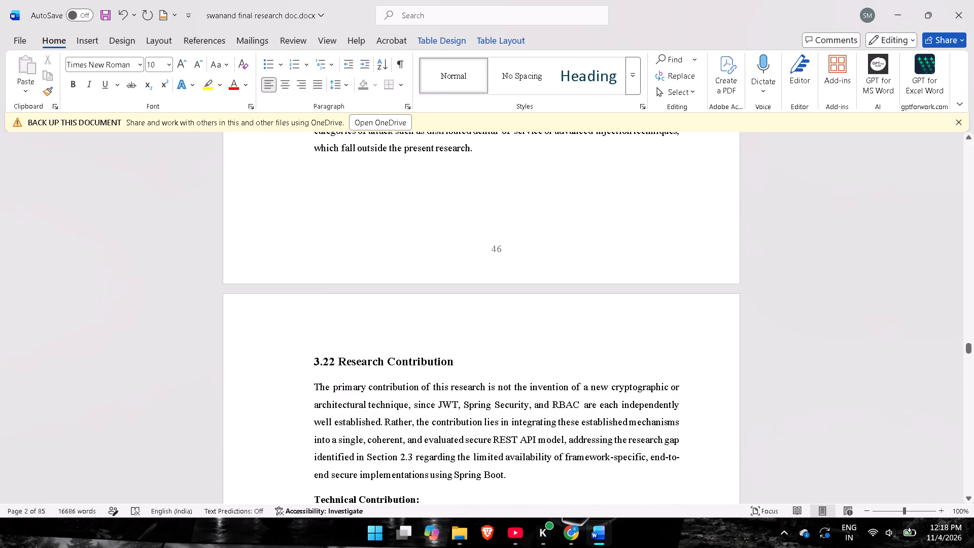
scroll(662, 328, down, 17)
scroll(662, 328, down, 14)
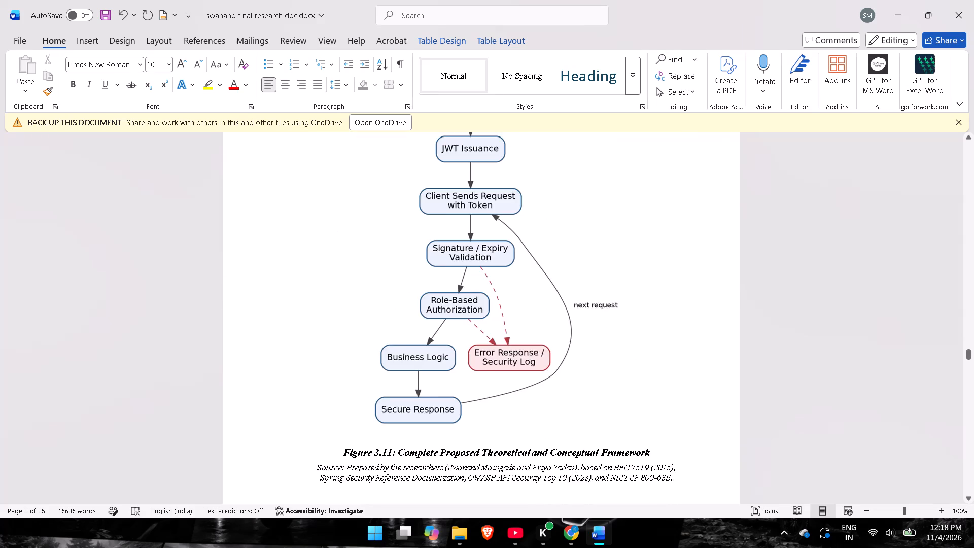
scroll(662, 328, down, 2)
Check the page numbers and layout around section 3.23, Figure 3.11 with its closing paragraphs, and the start of Chapter 4.
scroll(662, 328, up, 11)
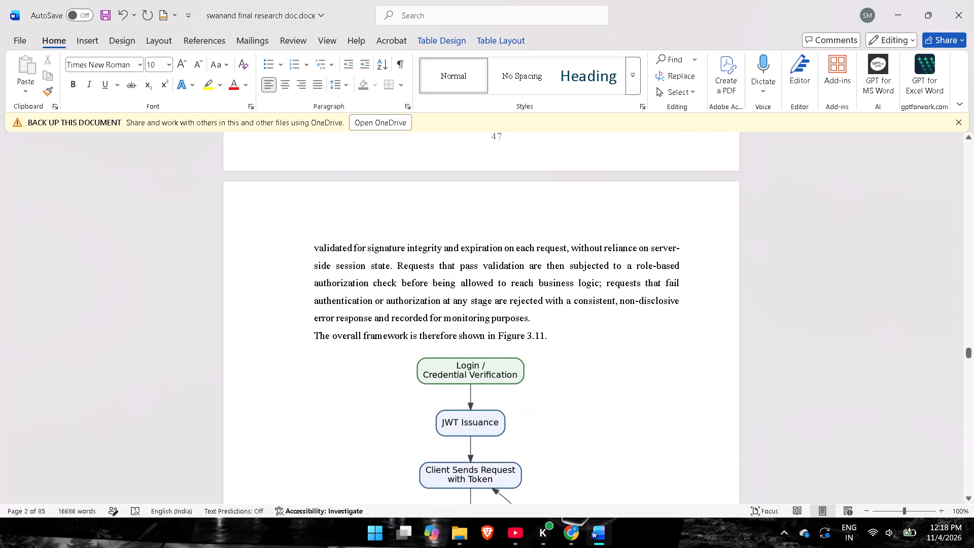
scroll(662, 328, up, 10)
scroll(662, 328, down, 20)
scroll(662, 328, down, 2)
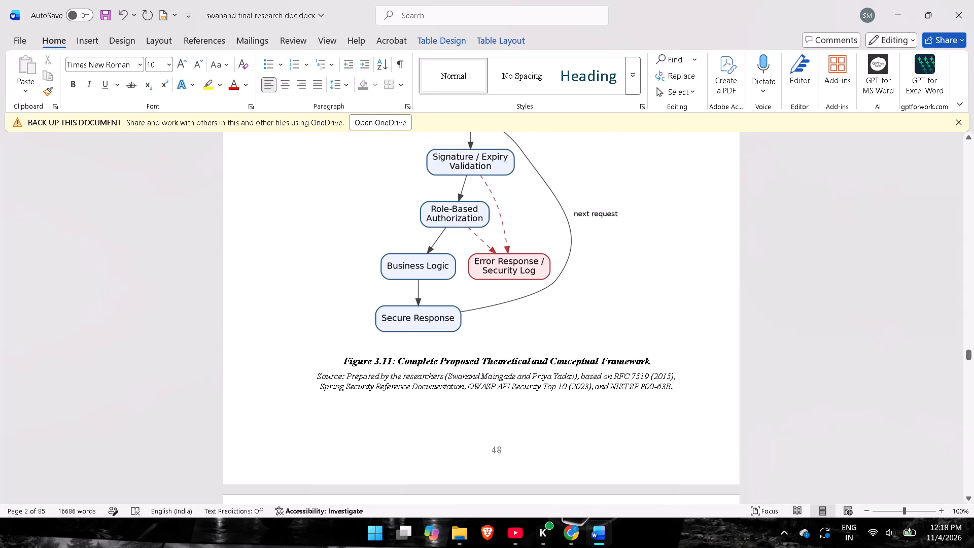
scroll(662, 328, down, 12)
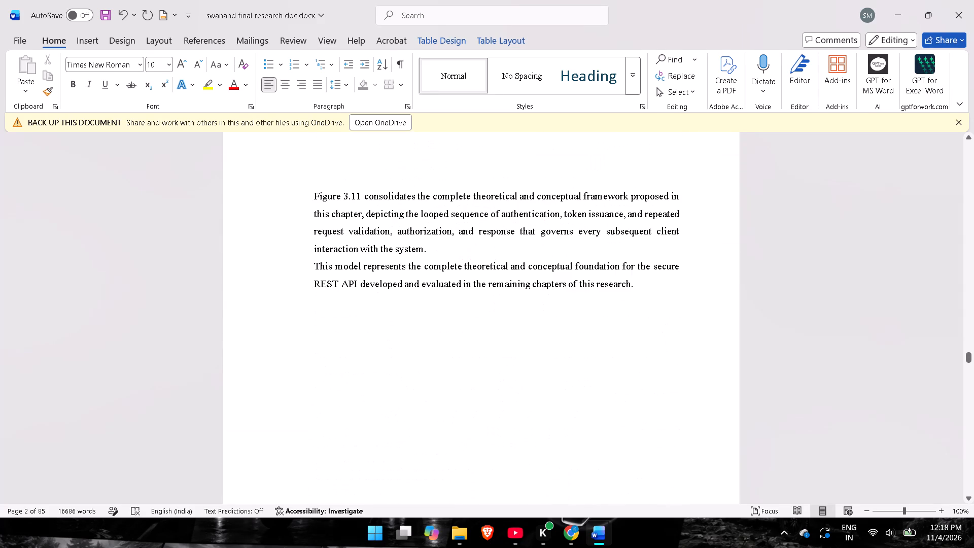
scroll(662, 328, down, 14)
scroll(662, 328, up, 8)
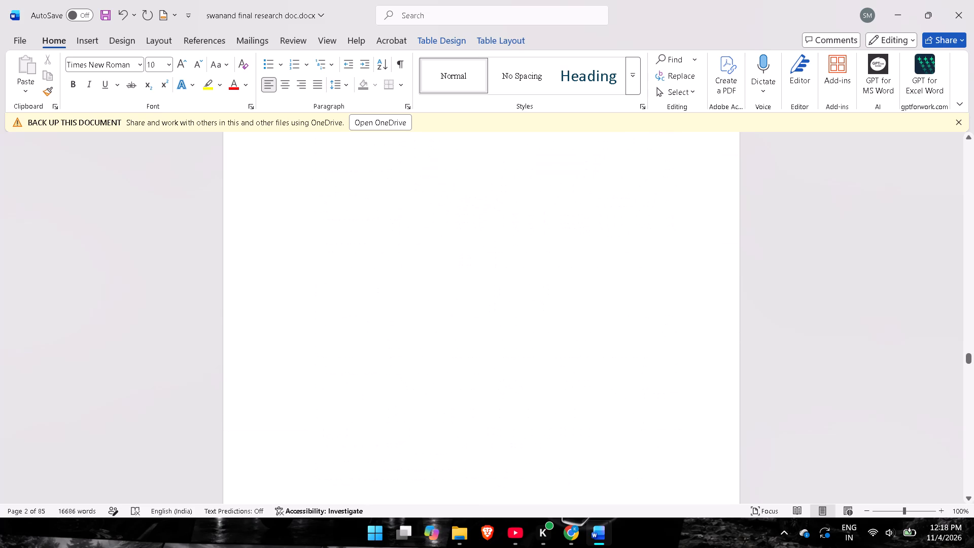
scroll(662, 328, up, 8)
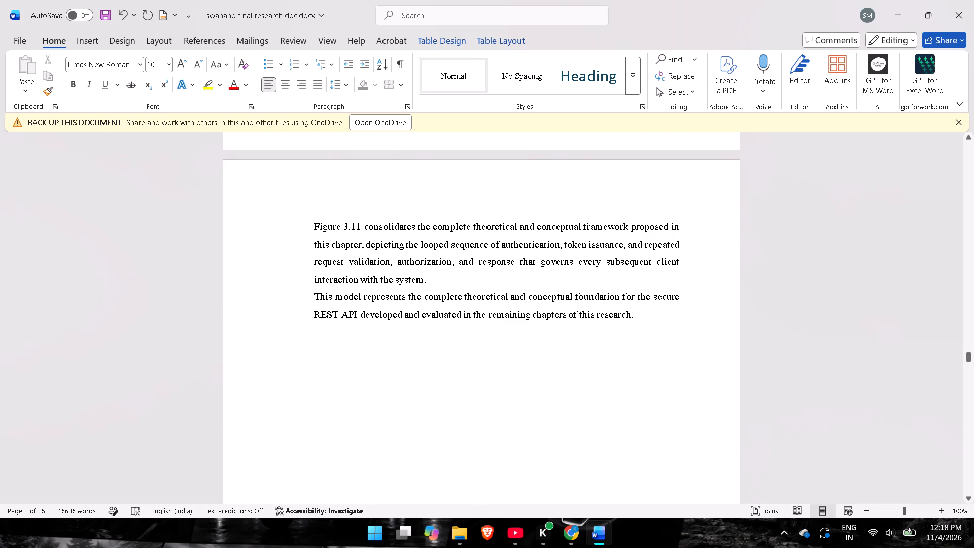
scroll(536, 344, up, 13)
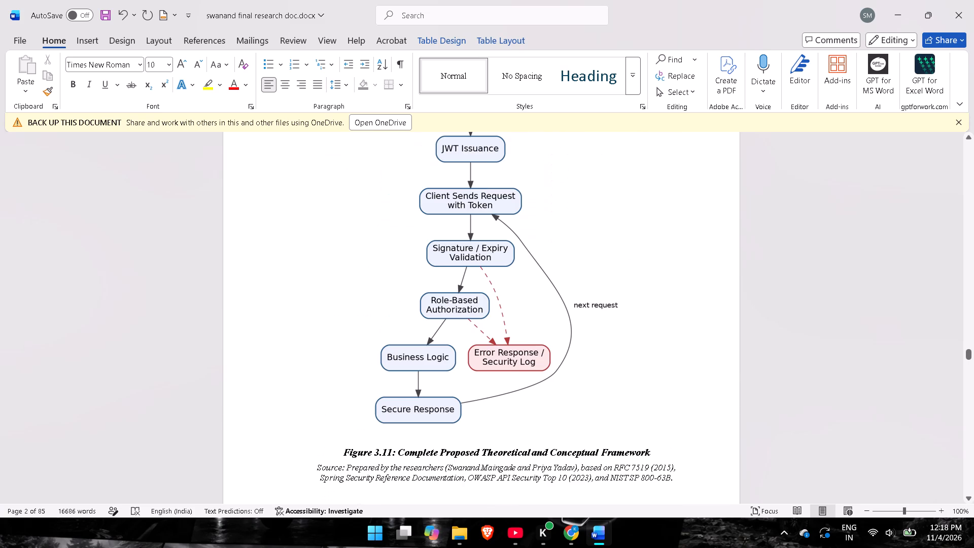
scroll(536, 344, up, 3)
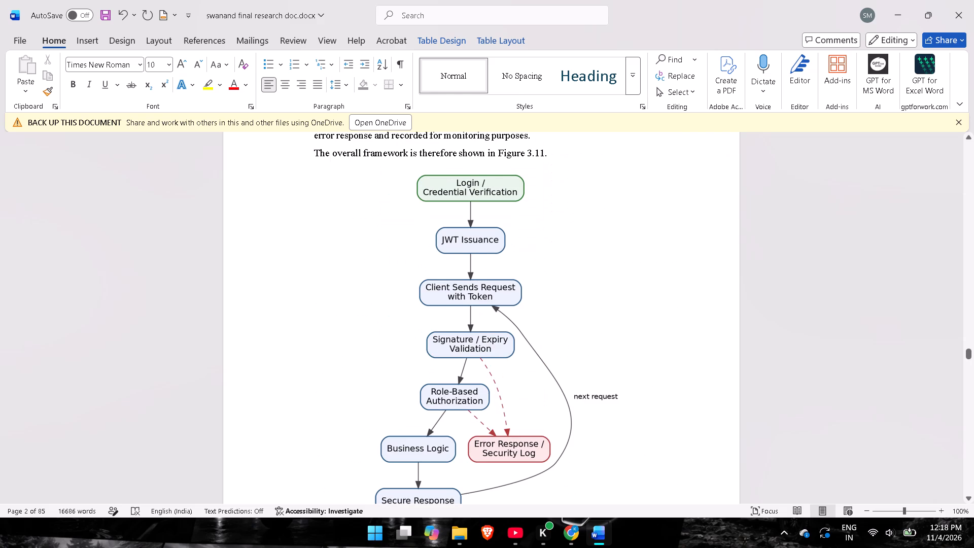
scroll(536, 344, up, 6)
scroll(536, 344, down, 13)
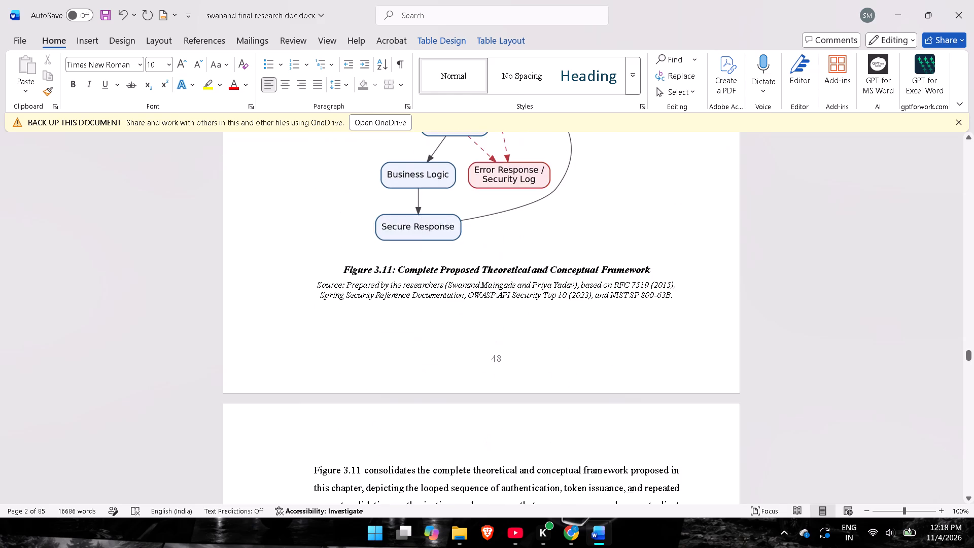
scroll(536, 344, down, 17)
scroll(536, 344, down, 15)
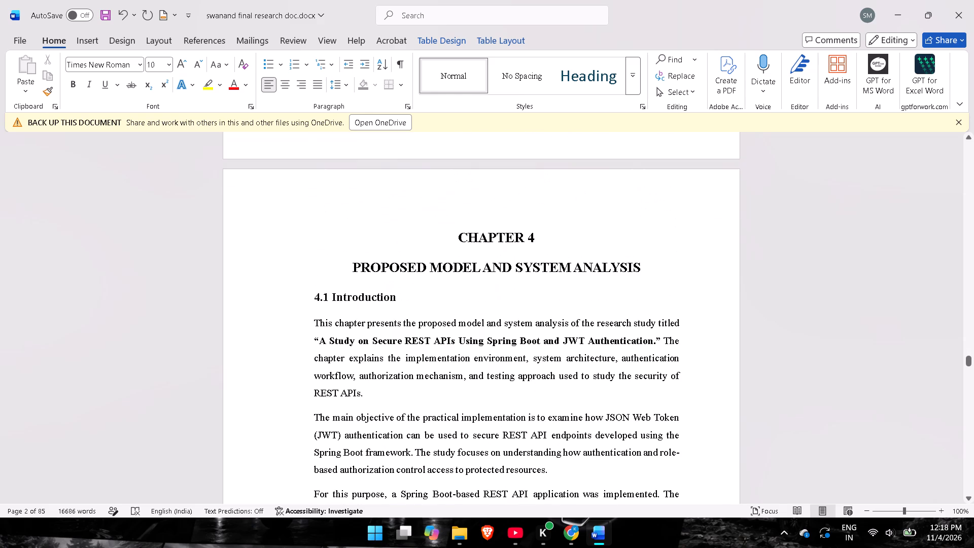
scroll(536, 344, up, 19)
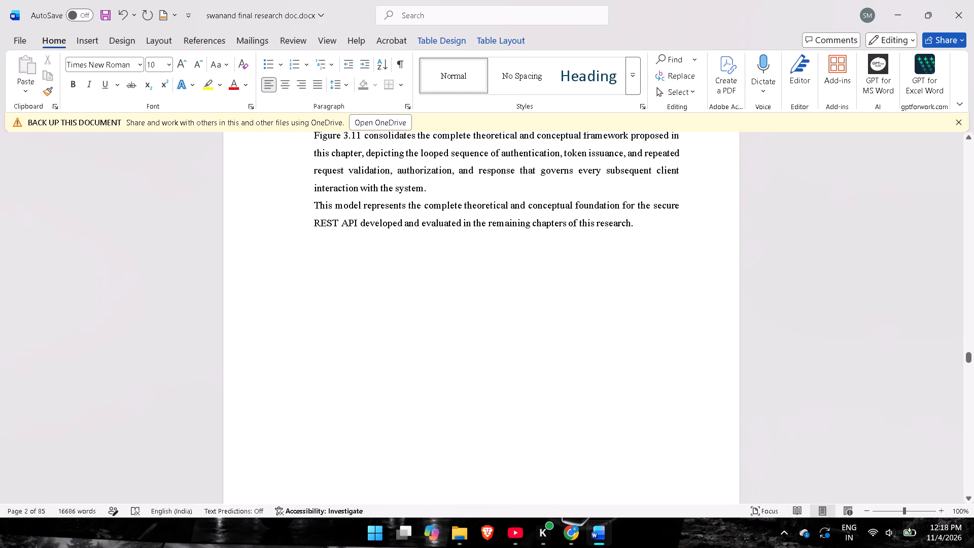
Save the document with the updated table of contents.
key(ctrl+s)
scroll(536, 344, up, 6)
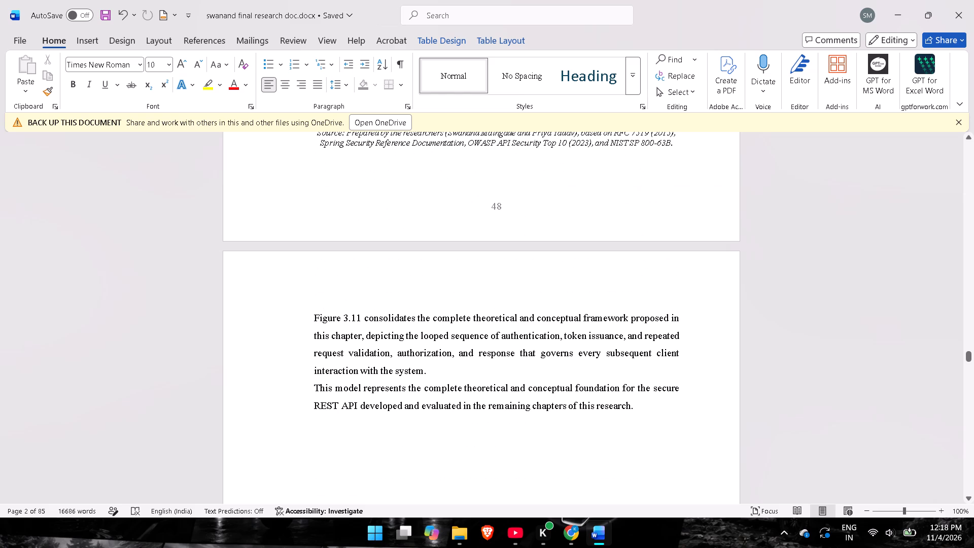
key(alt+Tab)
key(alt+Tab)
Set the page number of entry 3.23, Final Proposed Conceptual Framework, in the table of contents to 47 and save the document.
drag(969, 357, 936, 131)
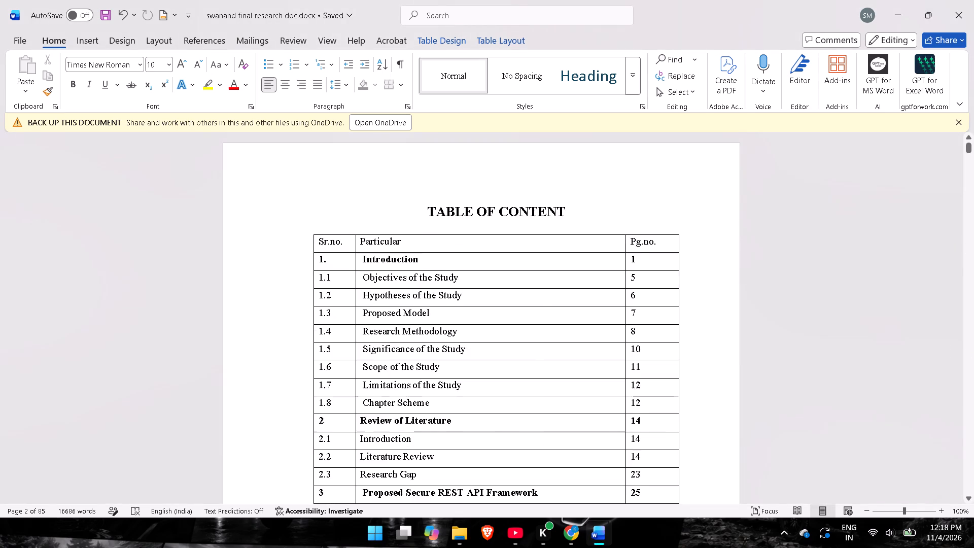
scroll(672, 338, down, 14)
scroll(674, 345, up, 5)
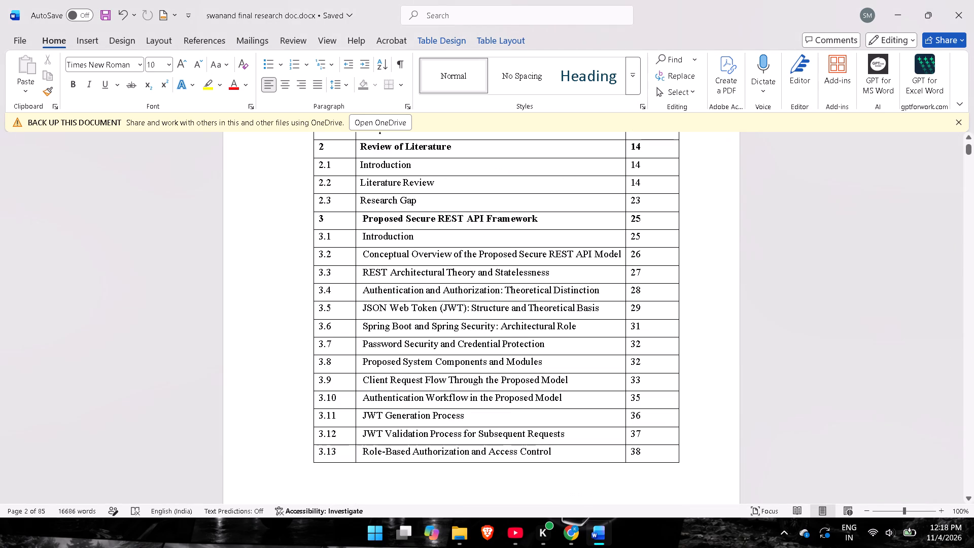
scroll(647, 360, down, 12)
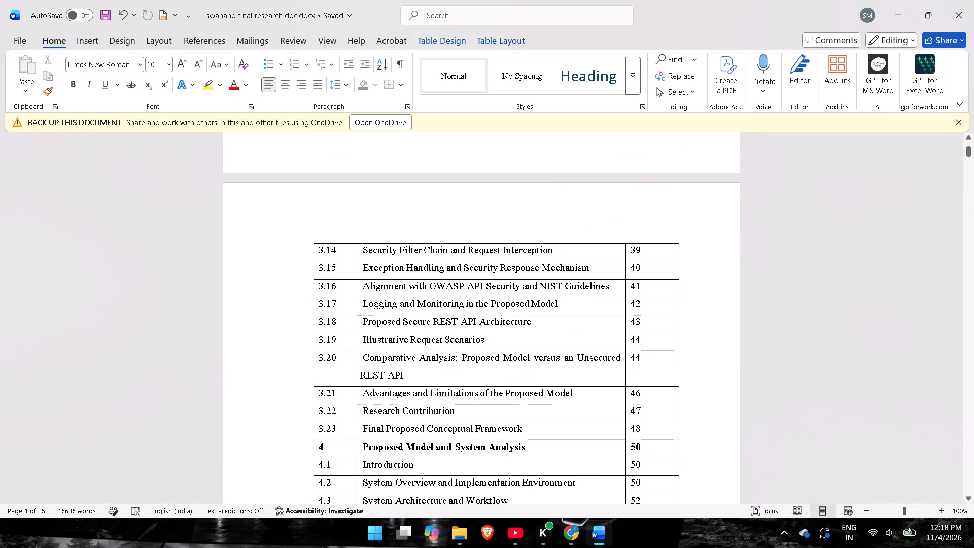
scroll(668, 360, down, 2)
click(649, 365)
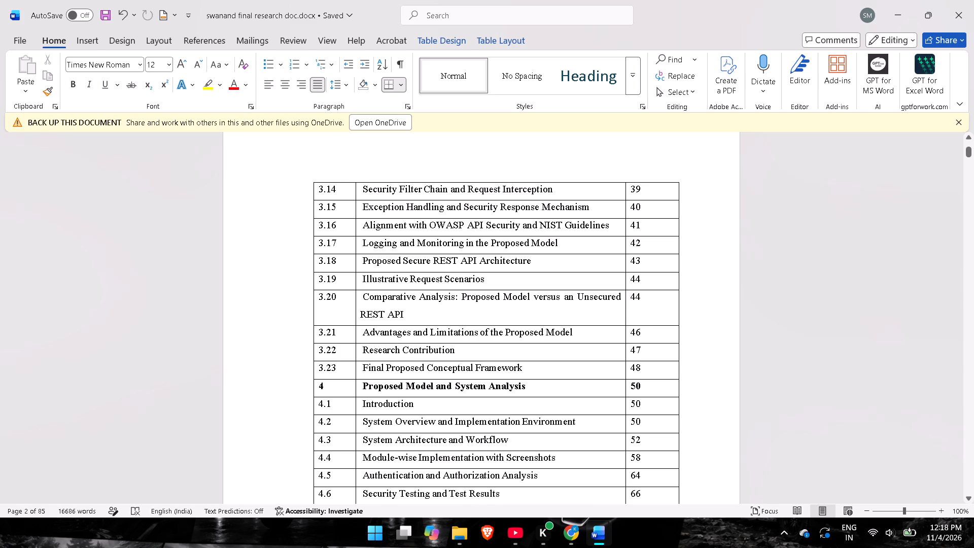
key(BackSpace)
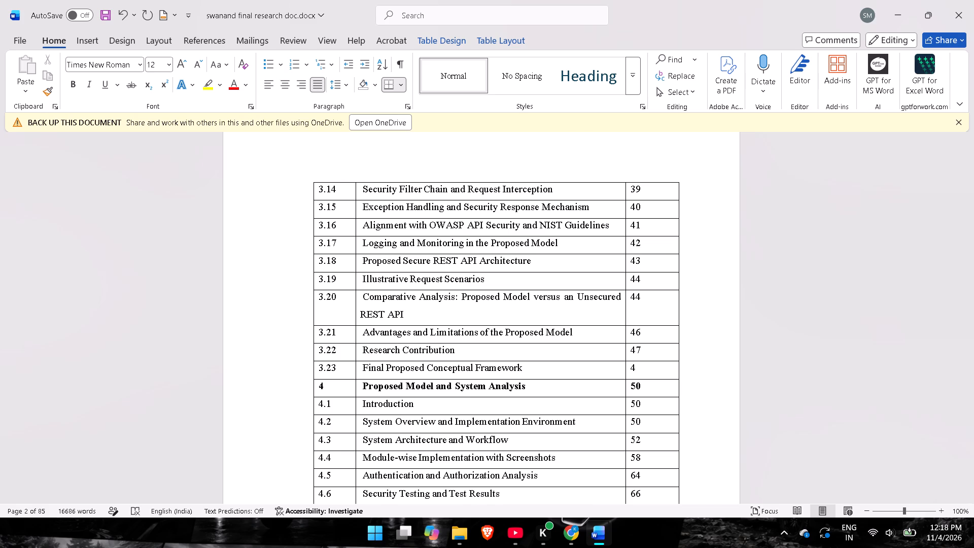
key(7)
key(ctrl+s)
Left-align the Particular column for entries 3.1 to 4.2 in the List of Tables.
scroll(543, 381, down, 6)
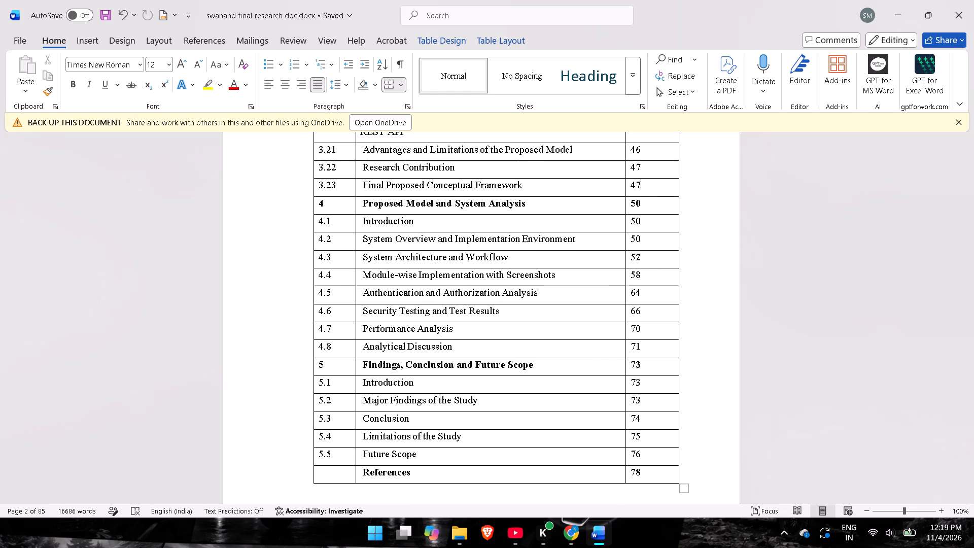
scroll(532, 287, down, 10)
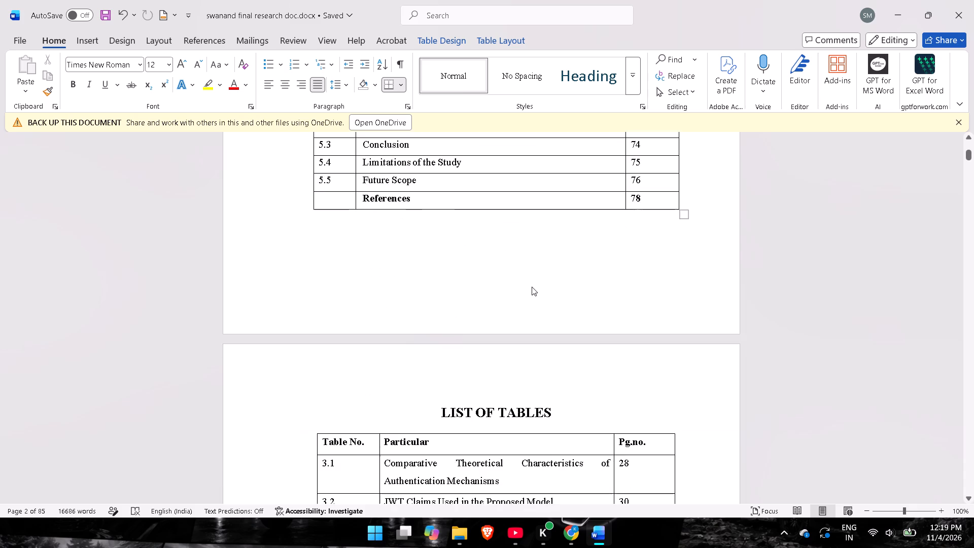
scroll(532, 287, down, 9)
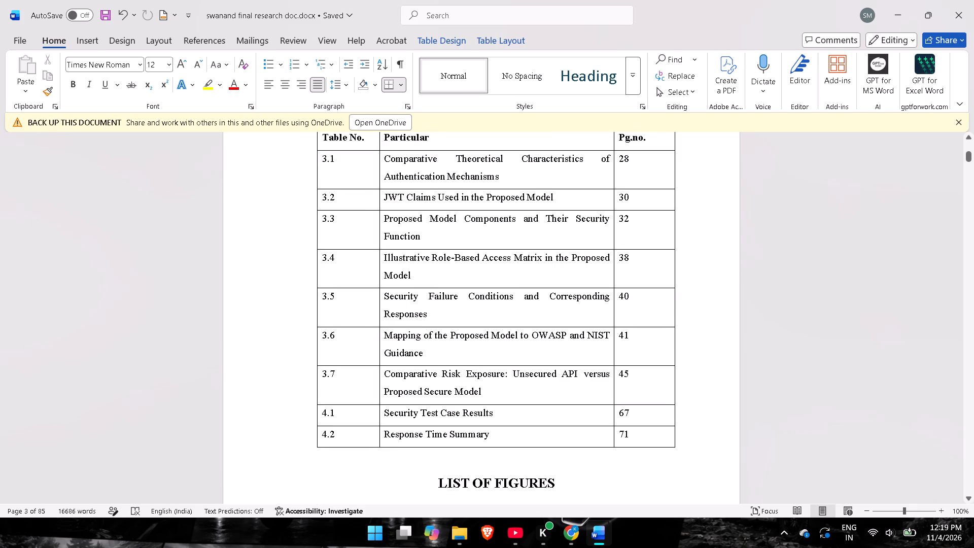
drag(505, 439, 385, 168)
click(273, 86)
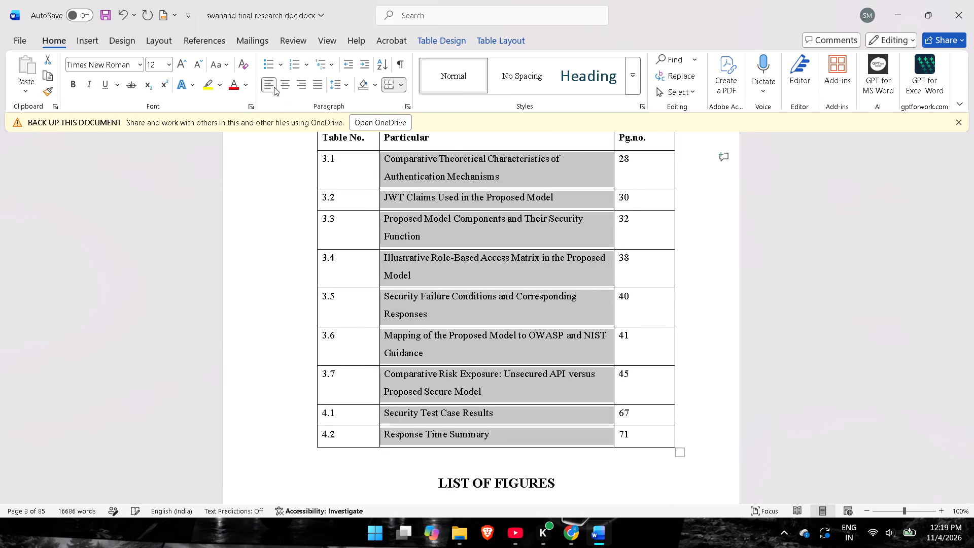
click(834, 305)
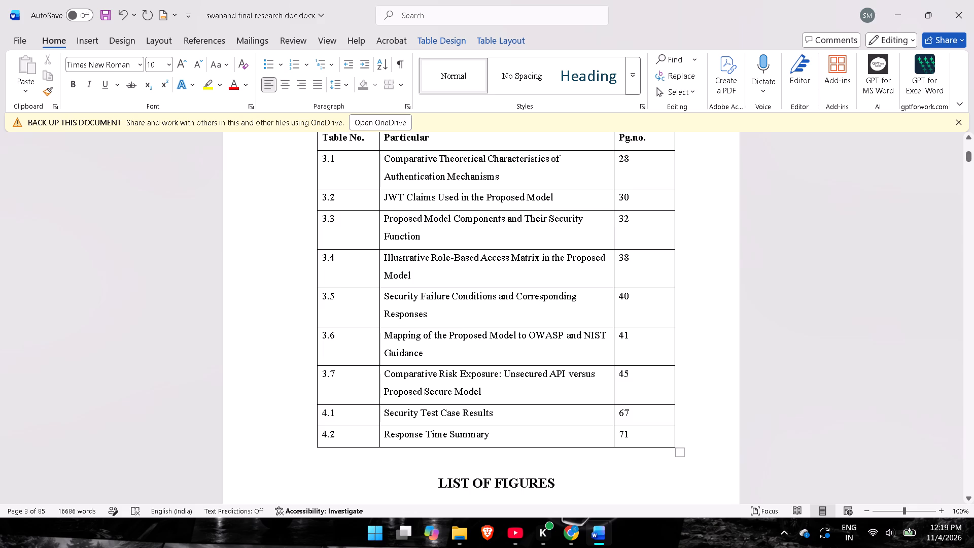
Left-align the Particular column for entries 3.1 to 3.4 in the List of Figures.
scroll(539, 346, down, 8)
drag(538, 371, 407, 312)
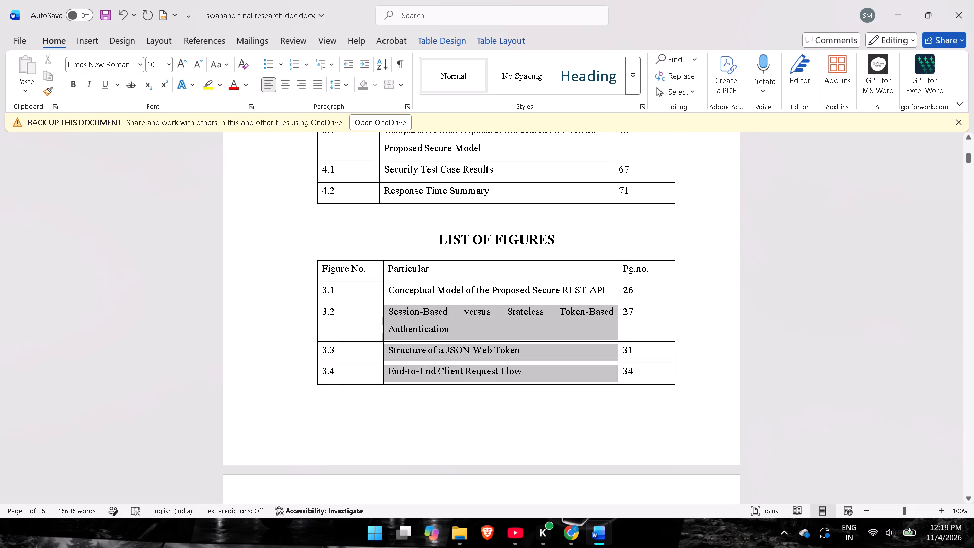
drag(407, 312, 391, 294)
click(268, 82)
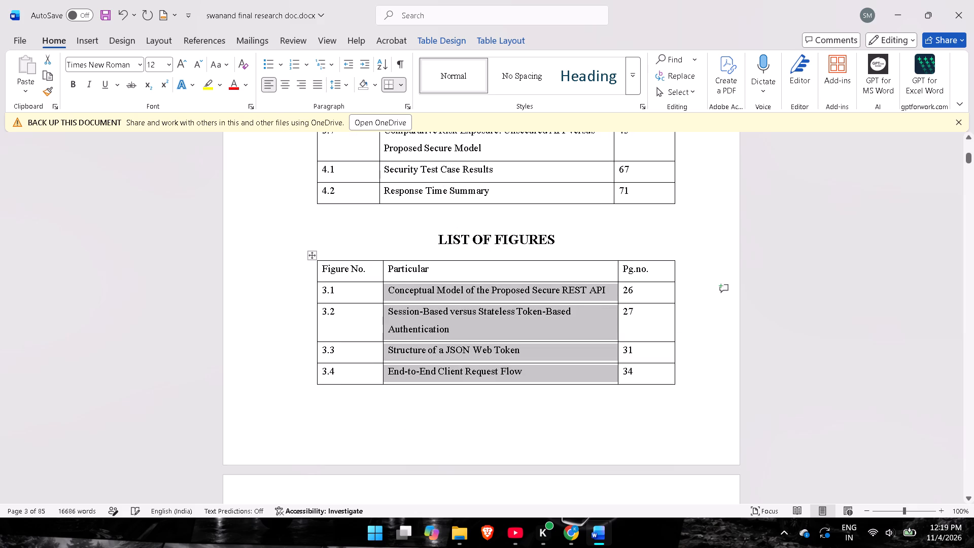
Left-align the figure numbers and descriptions of entries 3.5 to 4.11 in the continued List of Figures.
scroll(508, 254, down, 15)
scroll(501, 340, down, 4)
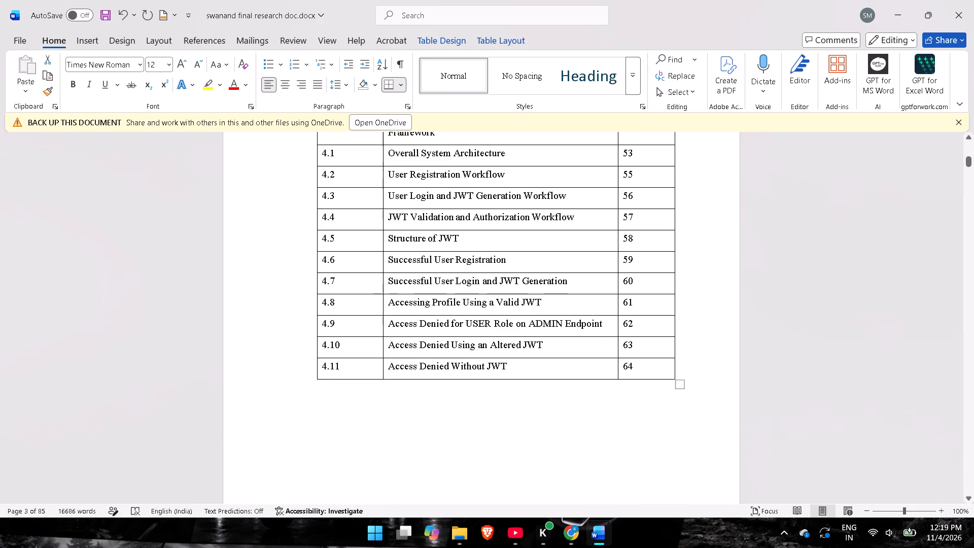
drag(516, 366, 392, 130)
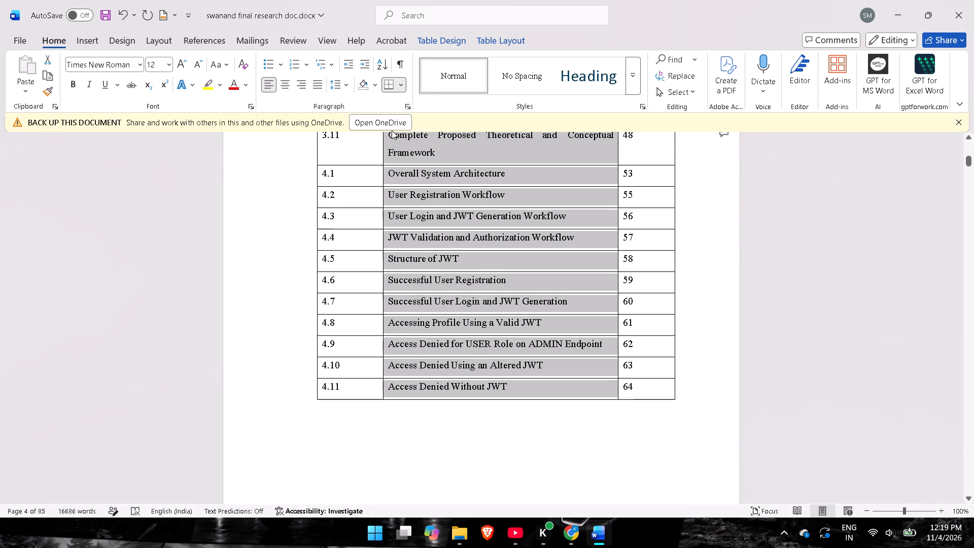
drag(392, 130, 385, 119)
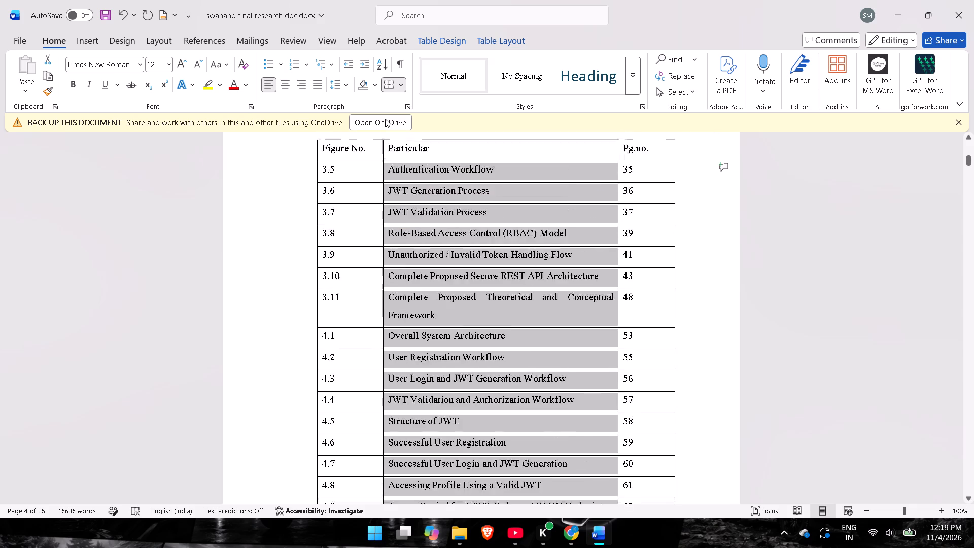
drag(385, 119, 379, 261)
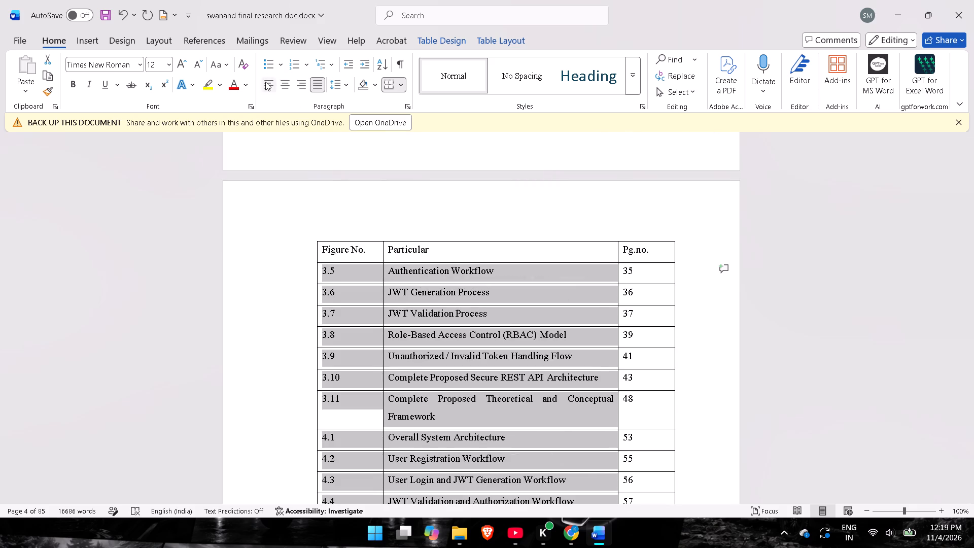
click(265, 82)
scroll(616, 296, up, 7)
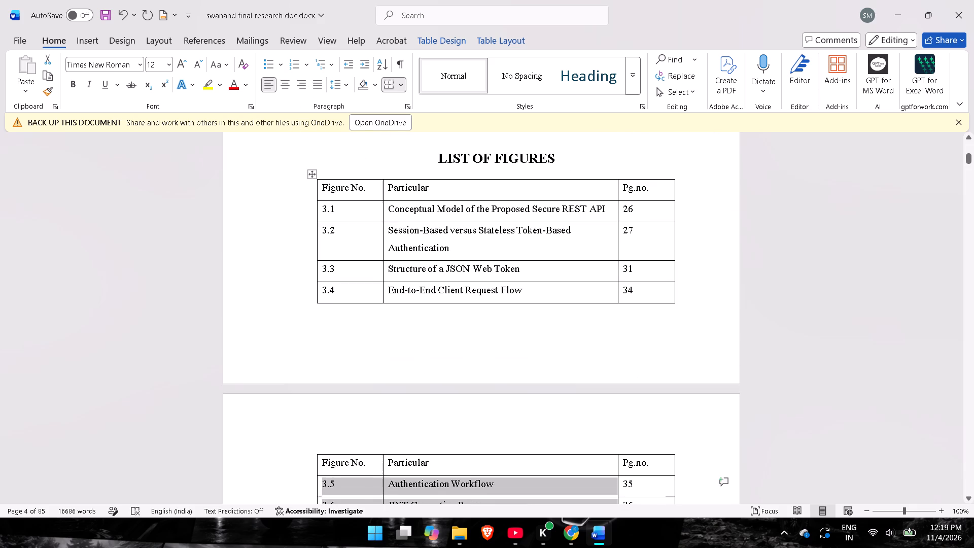
click(779, 321)
Review the alignment of the List of Figures, List of Tables and table of contents back to the document's start.
scroll(645, 333, down, 1)
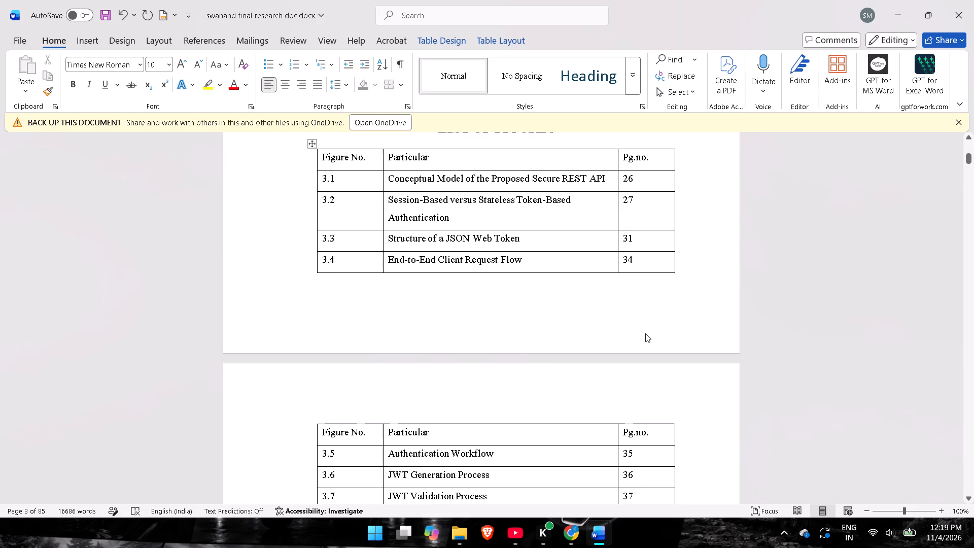
scroll(645, 333, up, 20)
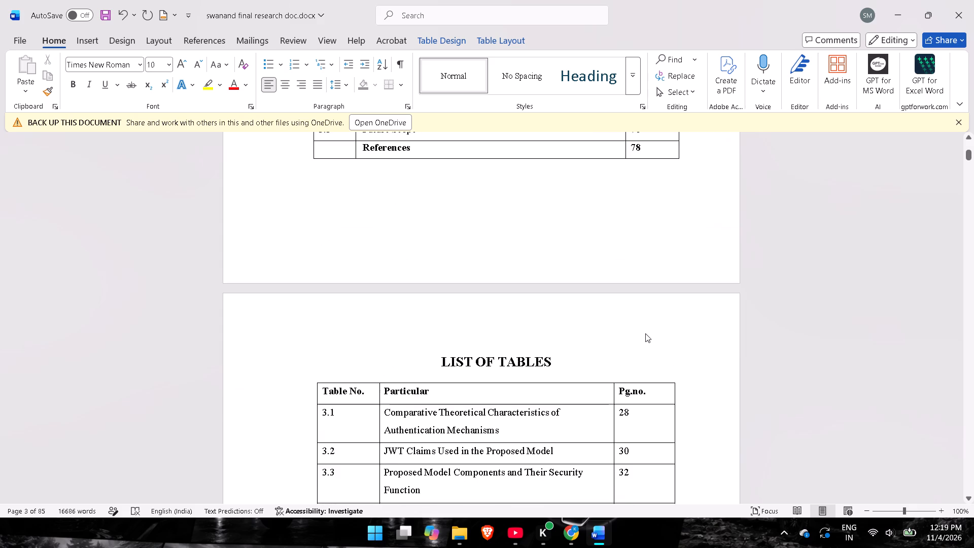
scroll(645, 333, up, 17)
scroll(645, 333, up, 12)
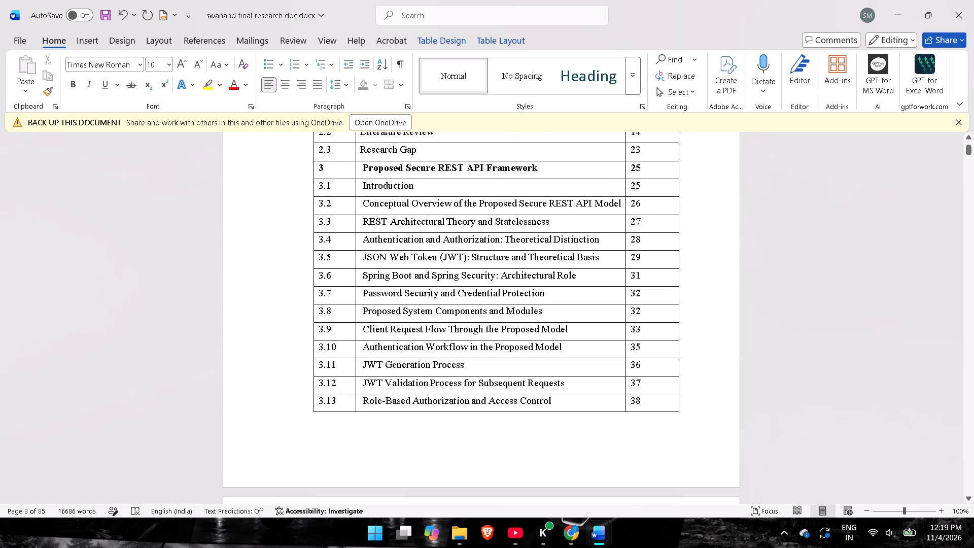
scroll(645, 333, up, 15)
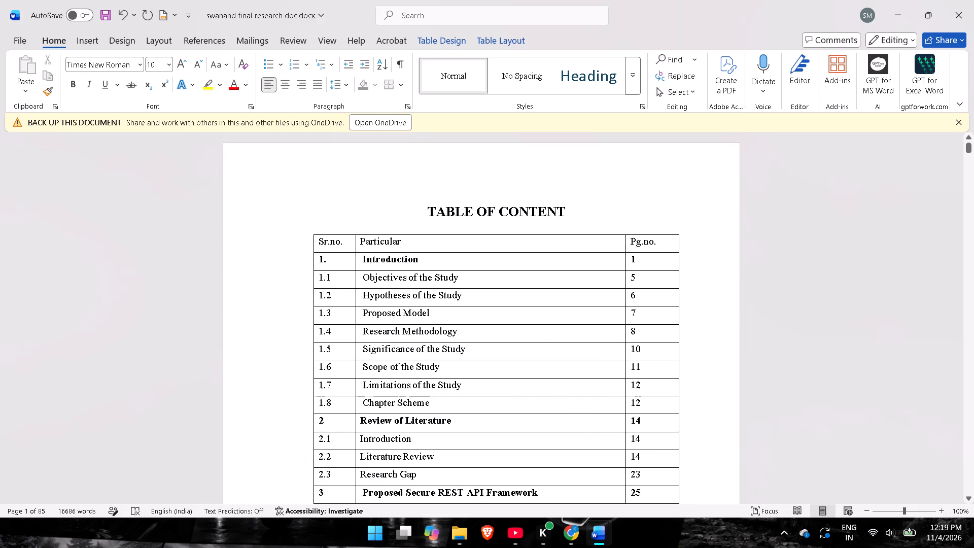
Save the document with the realigned lists.
key(ctrl+s)
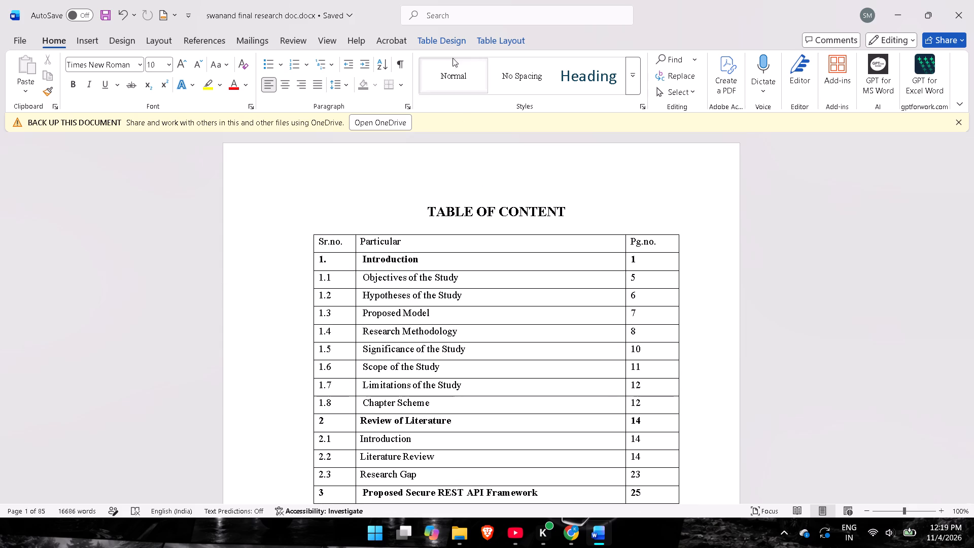
Export the document as a PDF under the same name into the "final research" folder, replacing the existing file.
click(455, 14)
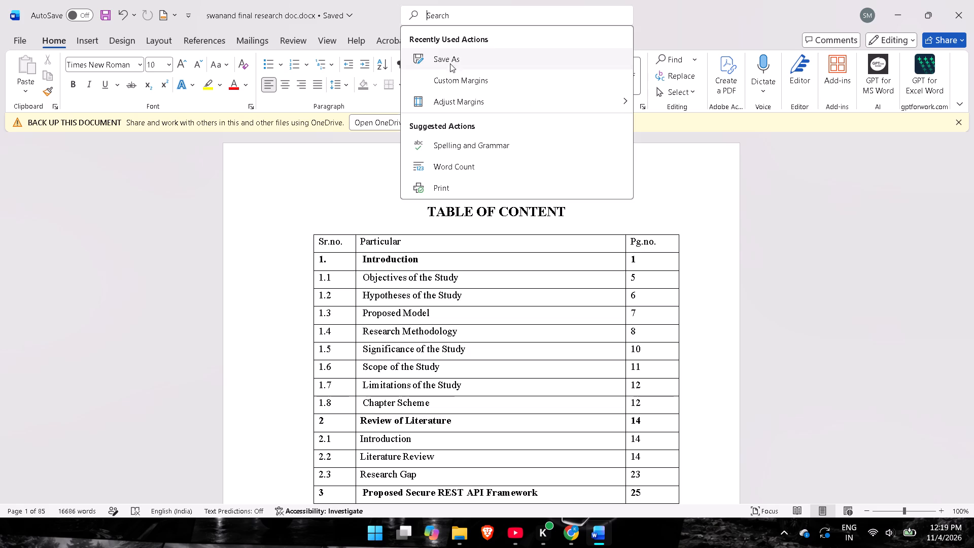
click(446, 55)
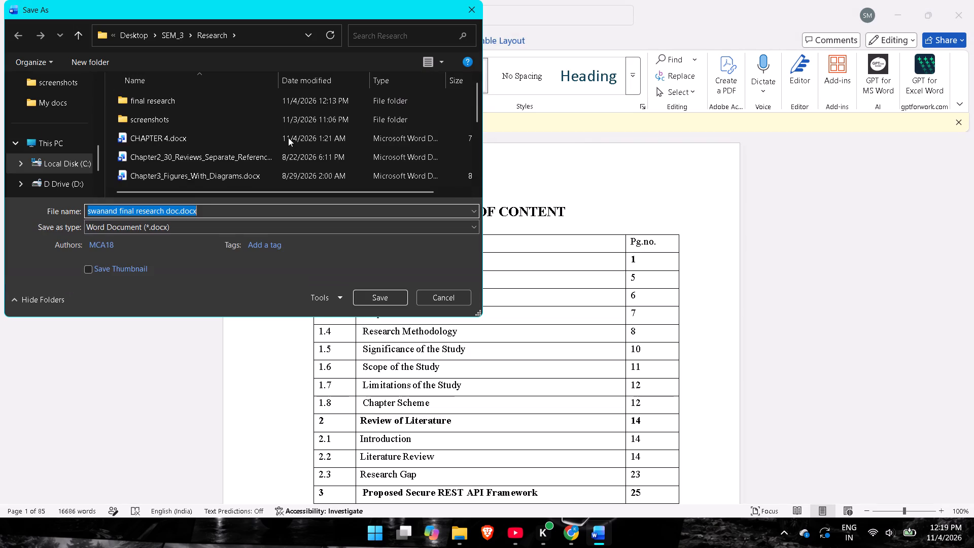
click(153, 229)
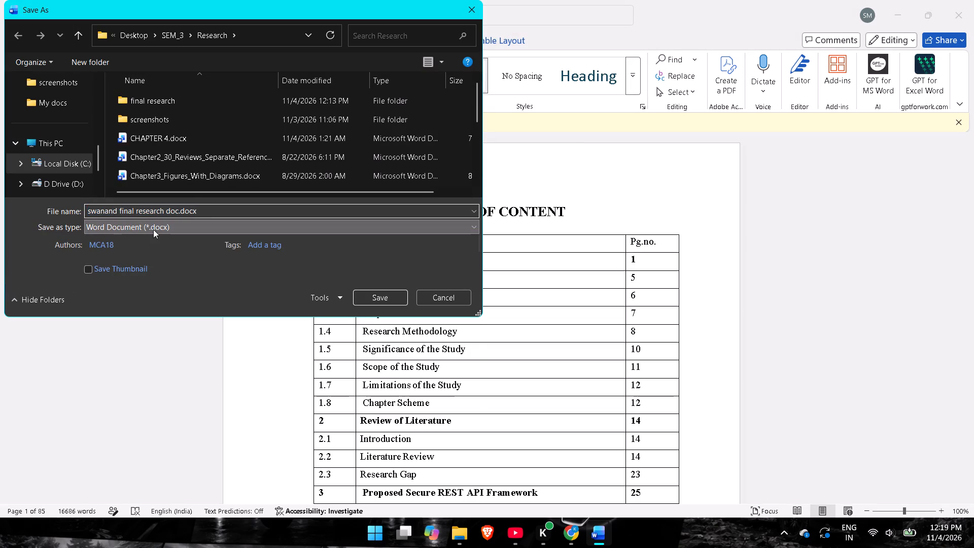
click(132, 299)
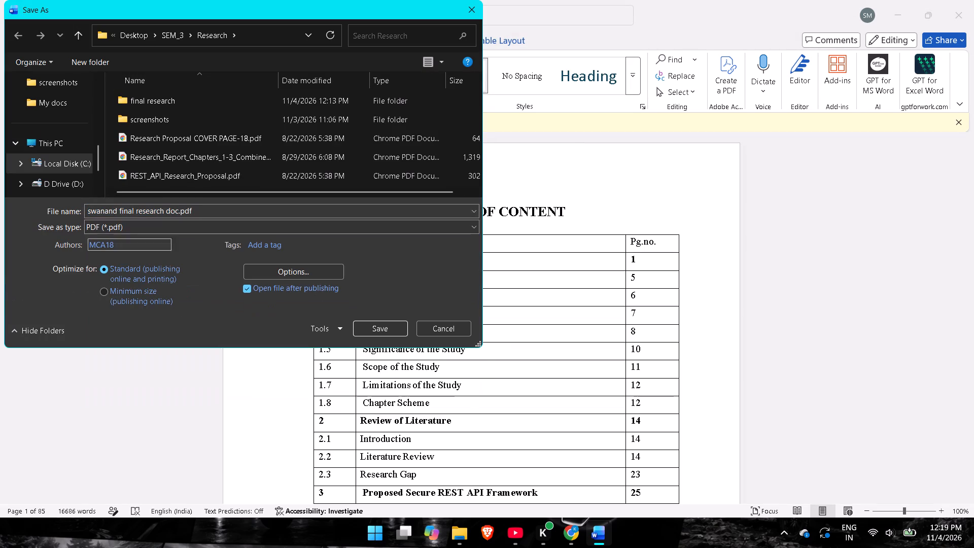
click(151, 98)
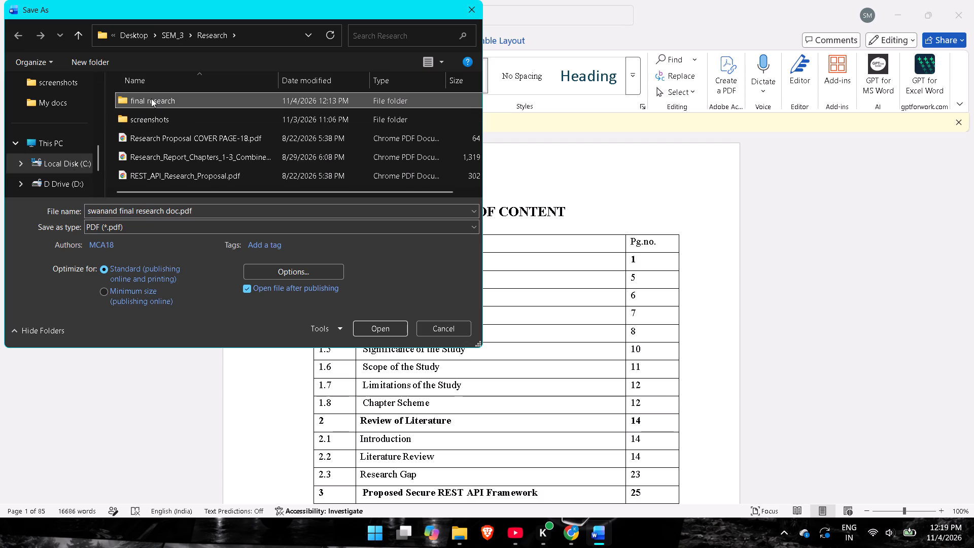
click(151, 98)
double_click(151, 98)
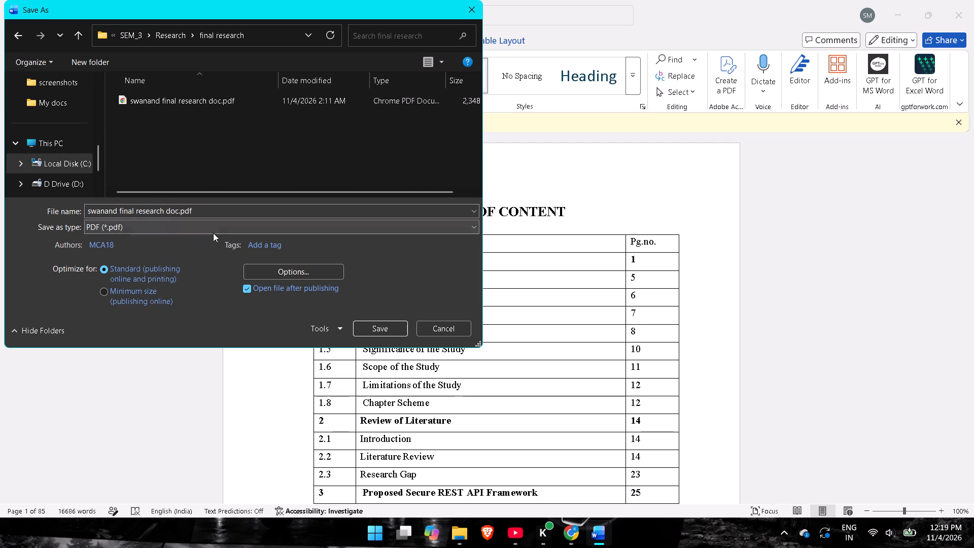
click(389, 331)
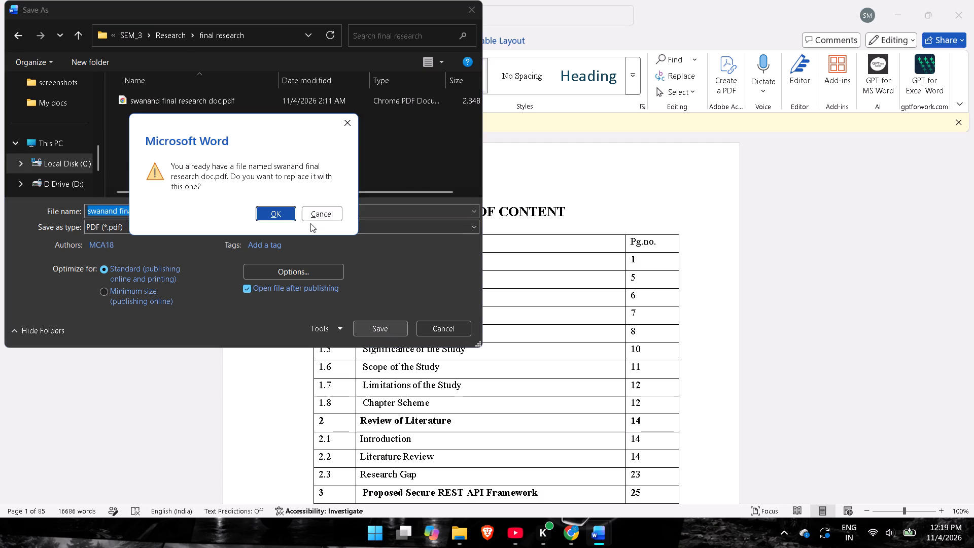
click(276, 210)
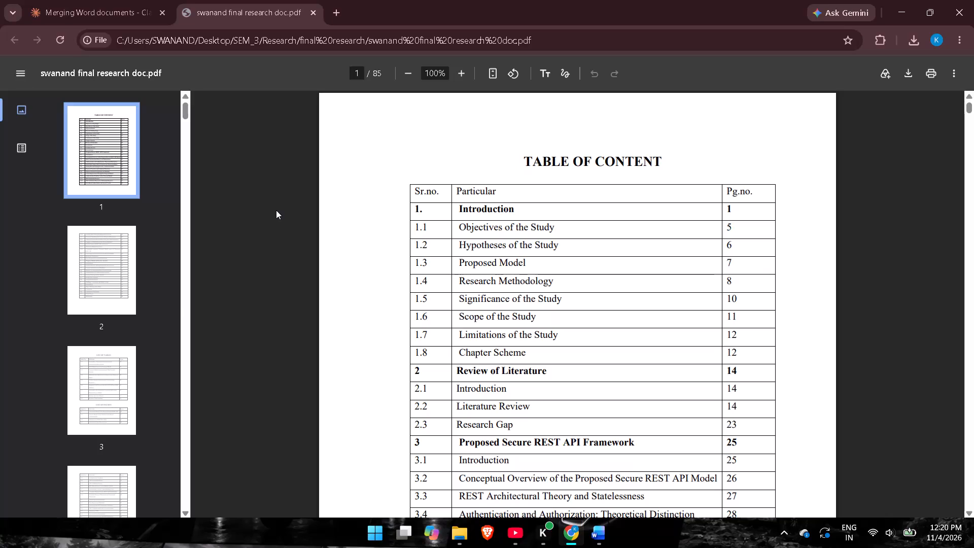
Review the exported PDF from the contents pages and lists through the chapters up to Figure 4.9.
scroll(343, 141, down, 5)
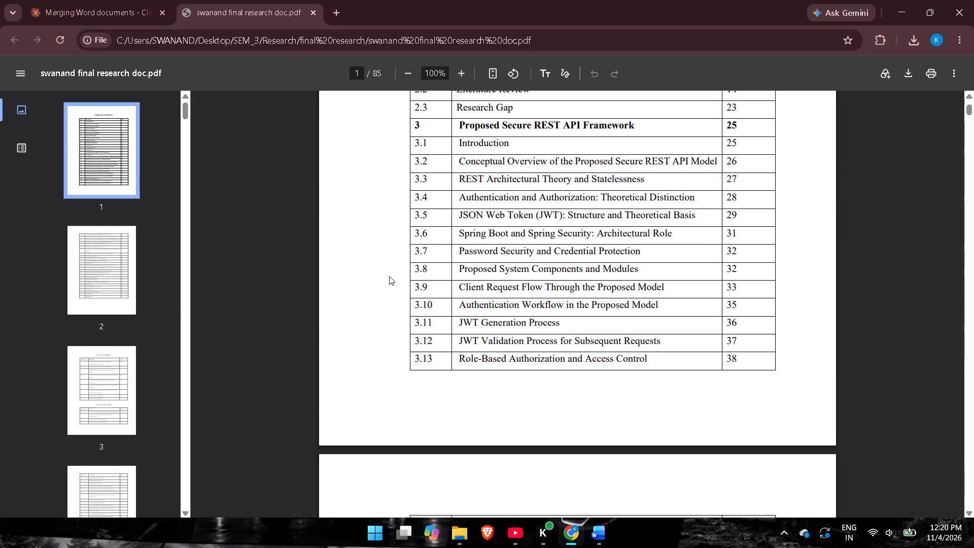
scroll(398, 264, down, 16)
scroll(399, 270, down, 7)
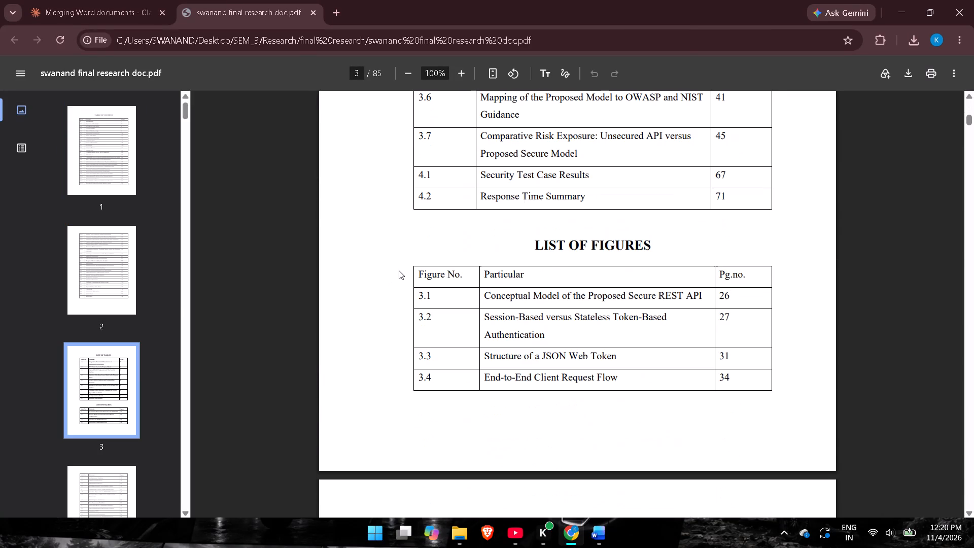
scroll(399, 271, down, 8)
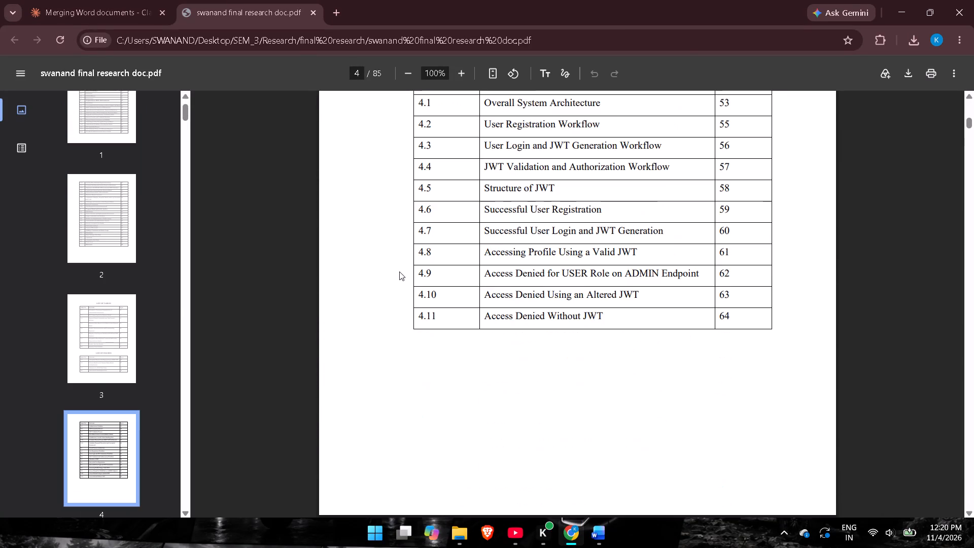
scroll(399, 271, down, 7)
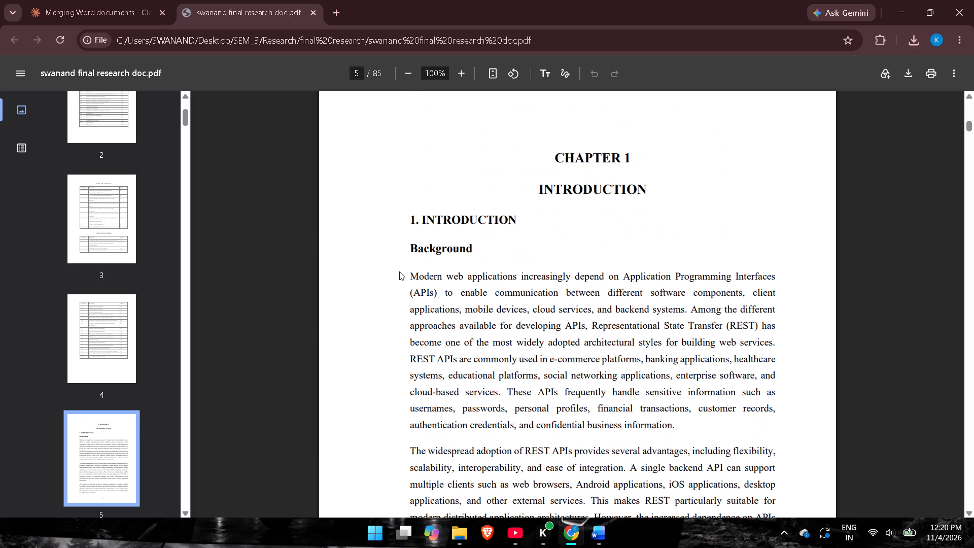
scroll(399, 271, up, 9)
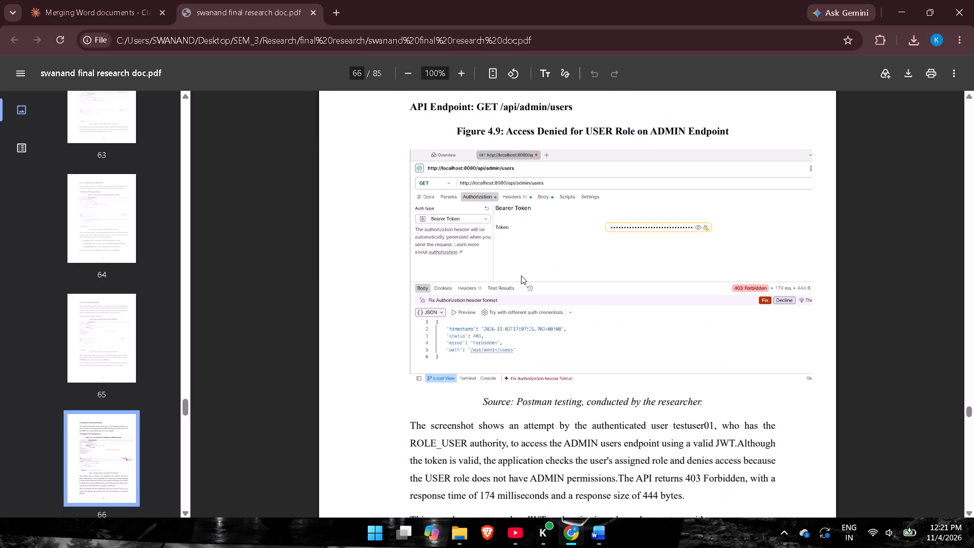
Switch back to the Word document and shrink the Figure 4.9 screenshot proportionally to about the width of the body text.
key(alt+Tab)
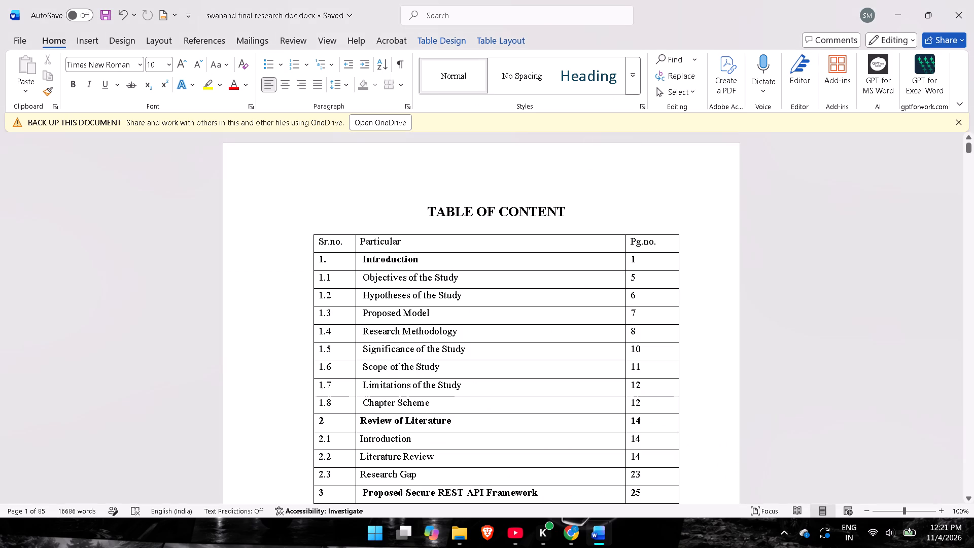
scroll(502, 263, down, 16)
drag(967, 155, 969, 161)
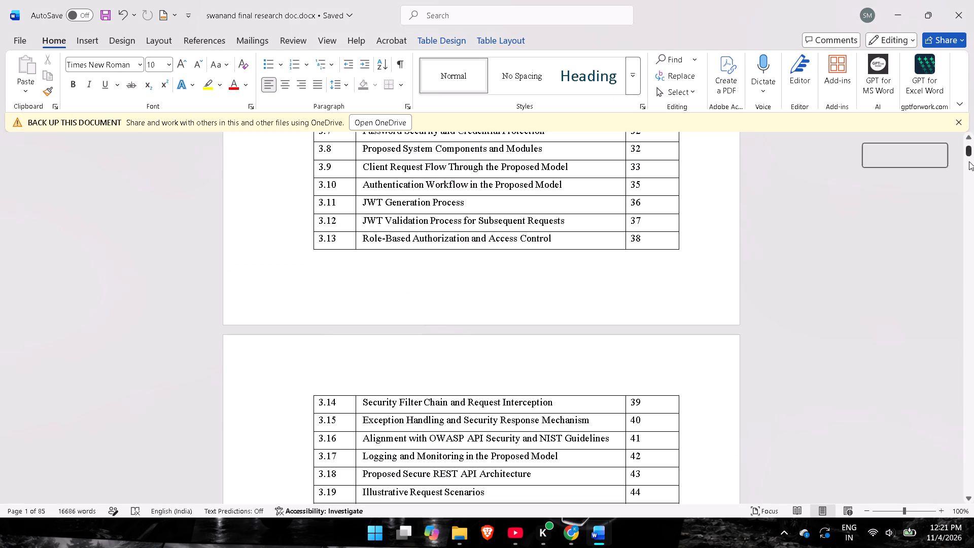
drag(969, 161, 973, 323)
scroll(702, 294, down, 16)
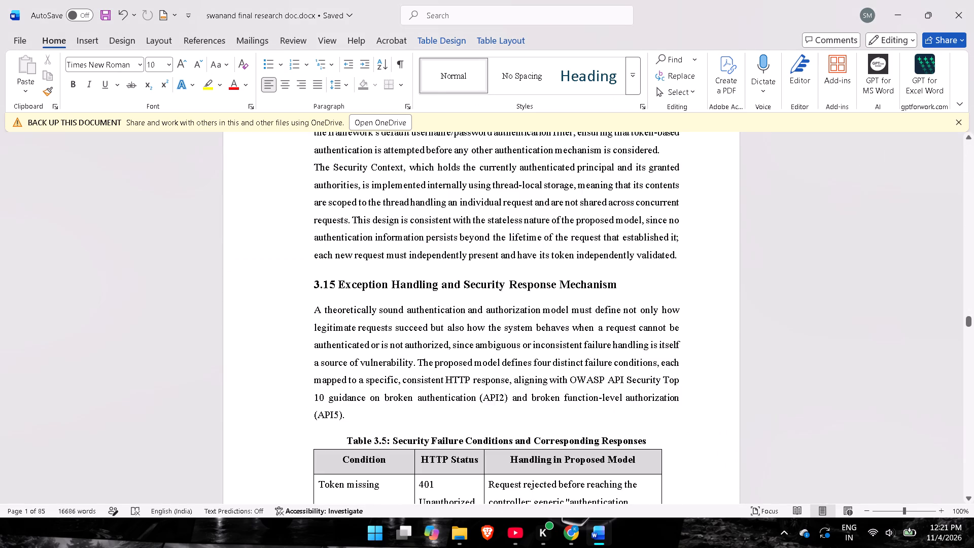
drag(967, 322, 973, 409)
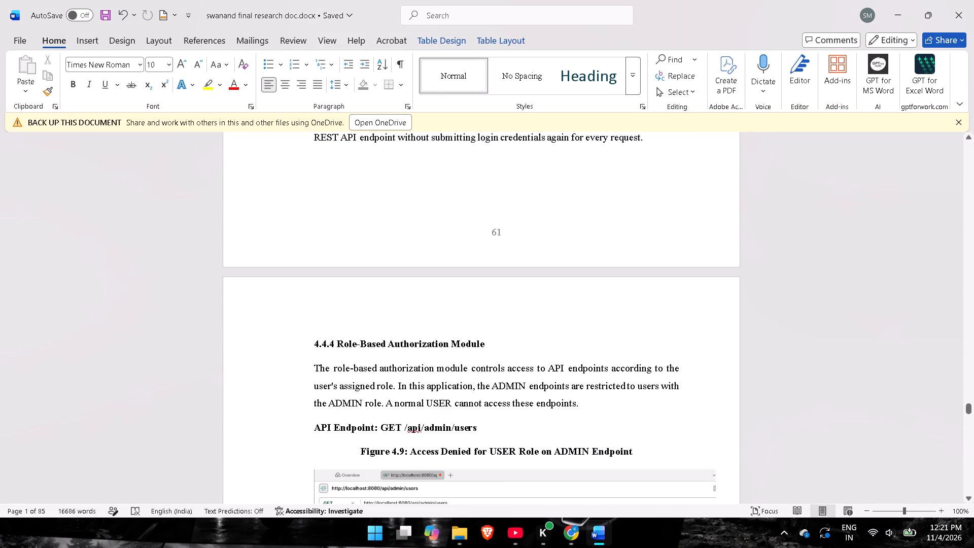
scroll(750, 339, down, 9)
click(668, 338)
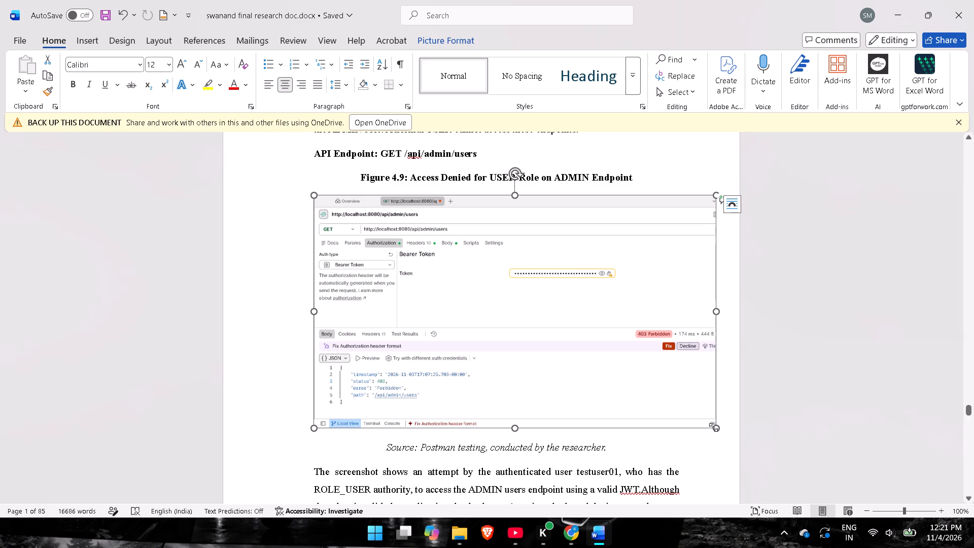
drag(713, 427, 639, 407)
click(796, 386)
Push the heading "4.4.5 Invalid and Modified JWT Handling Module" from page 62 onto the following page and save the document.
scroll(583, 338, down, 7)
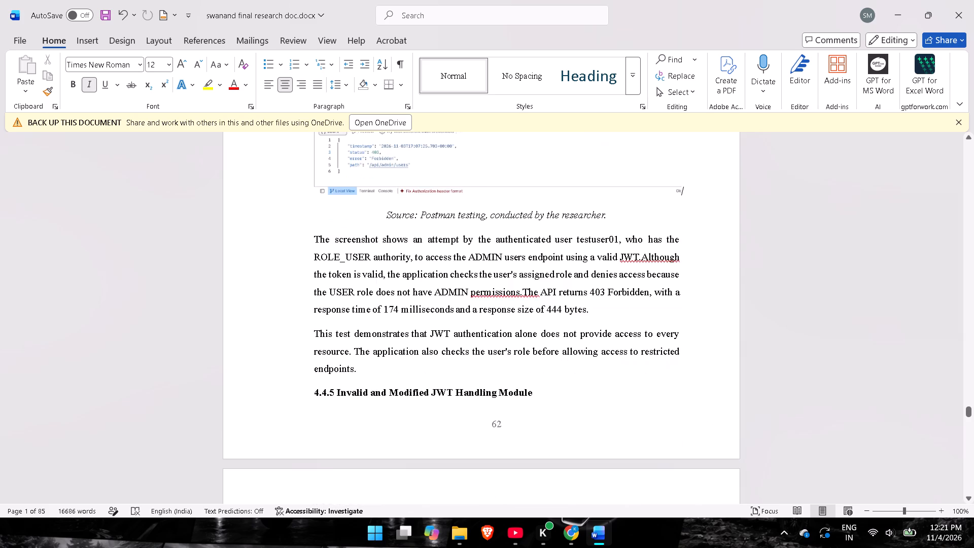
scroll(583, 338, down, 2)
click(314, 329)
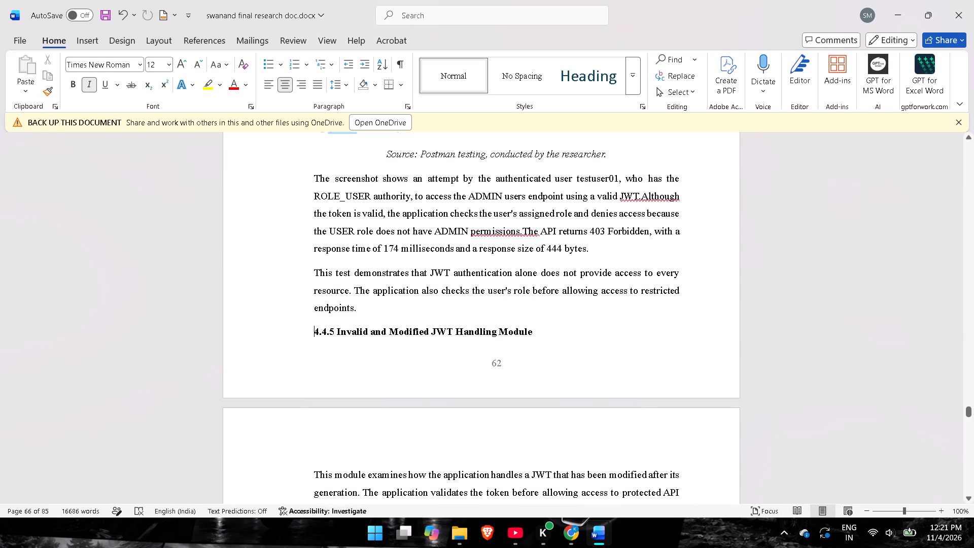
key(Return)
key(ctrl+s)
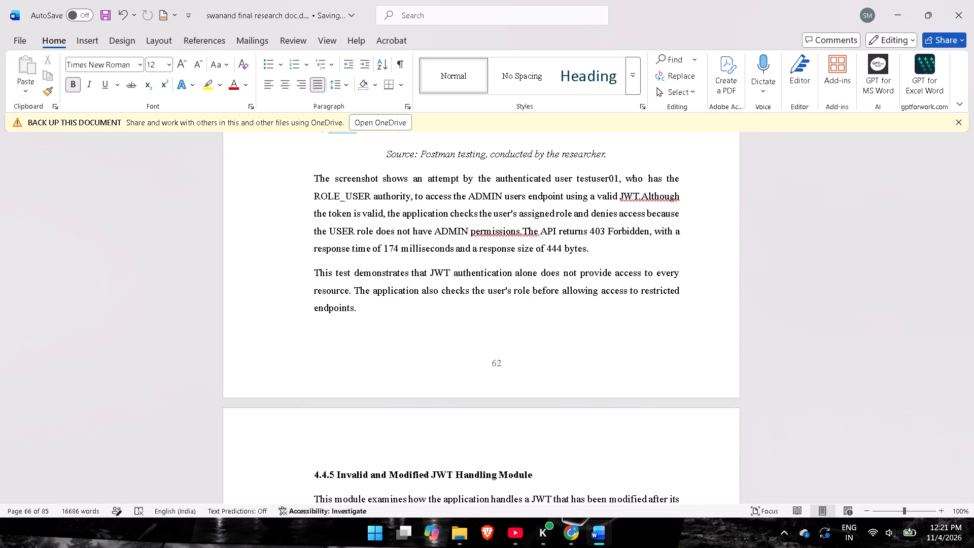
Review the layout of figures, tables and headings from section 4.4.5 through to the start of Chapter 5.
scroll(328, 289, down, 8)
scroll(378, 265, down, 8)
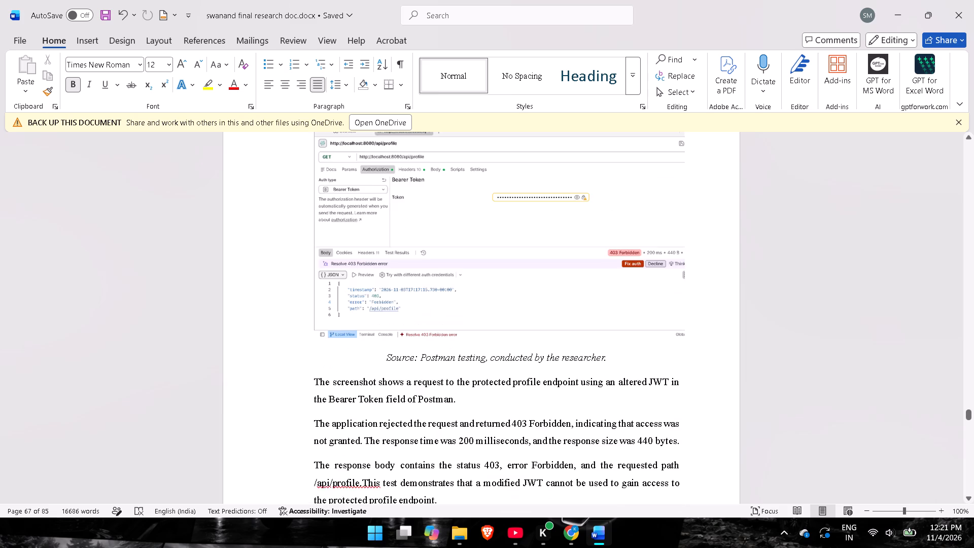
scroll(378, 265, down, 1)
scroll(378, 265, up, 6)
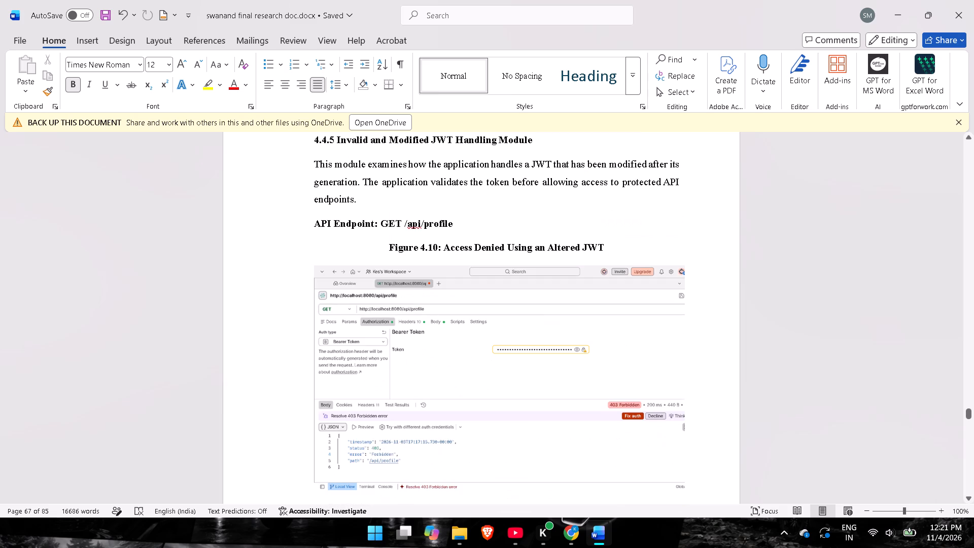
scroll(378, 265, down, 14)
scroll(378, 265, down, 7)
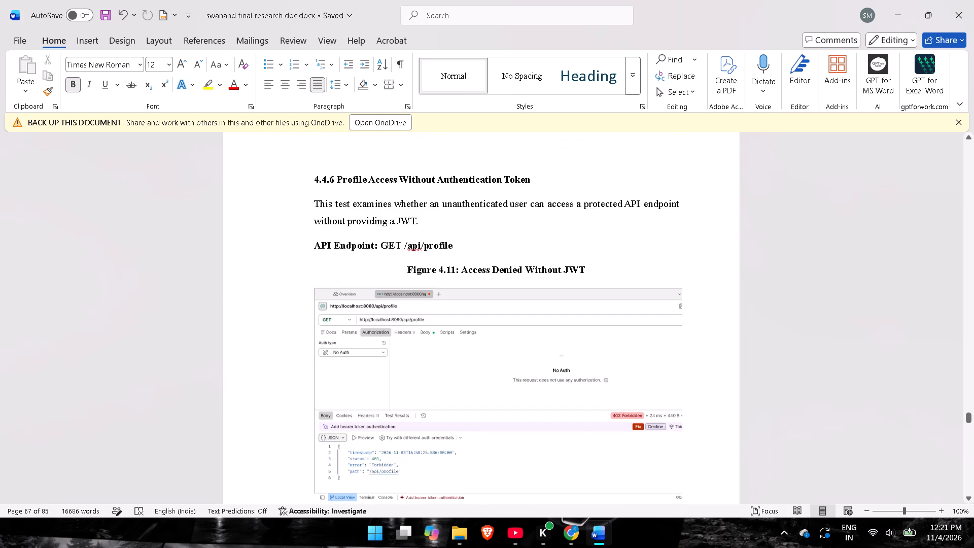
scroll(378, 265, down, 14)
scroll(378, 265, down, 14)
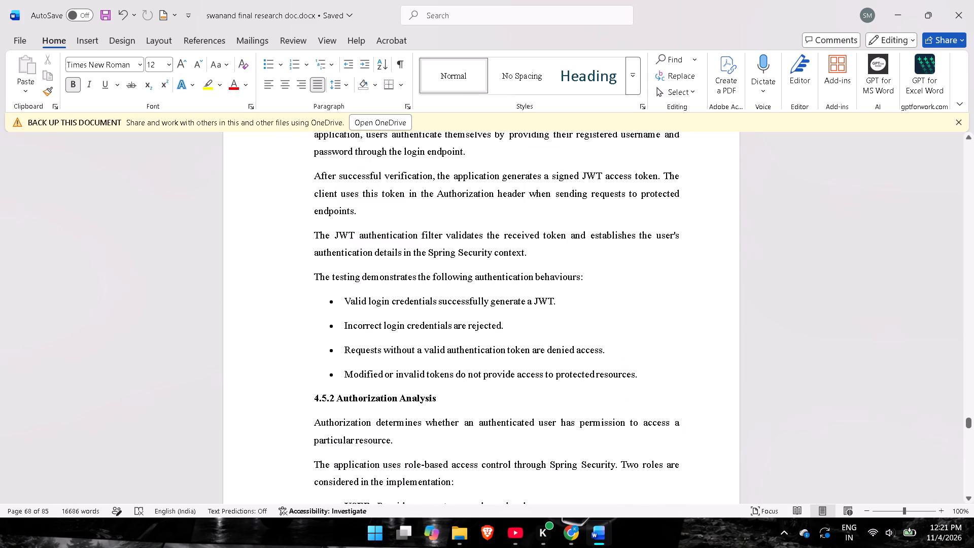
scroll(378, 265, down, 20)
scroll(378, 265, down, 15)
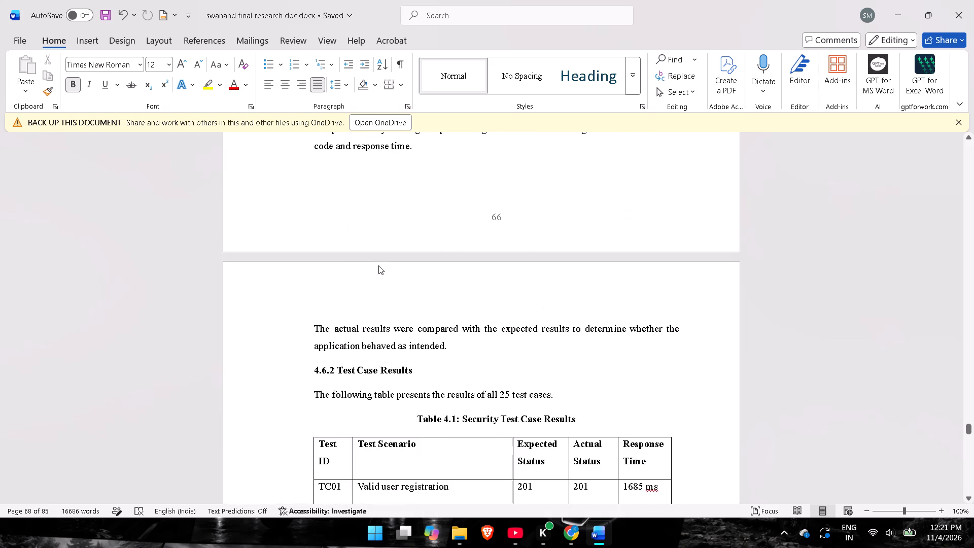
scroll(378, 265, down, 8)
scroll(378, 265, down, 20)
scroll(378, 265, down, 9)
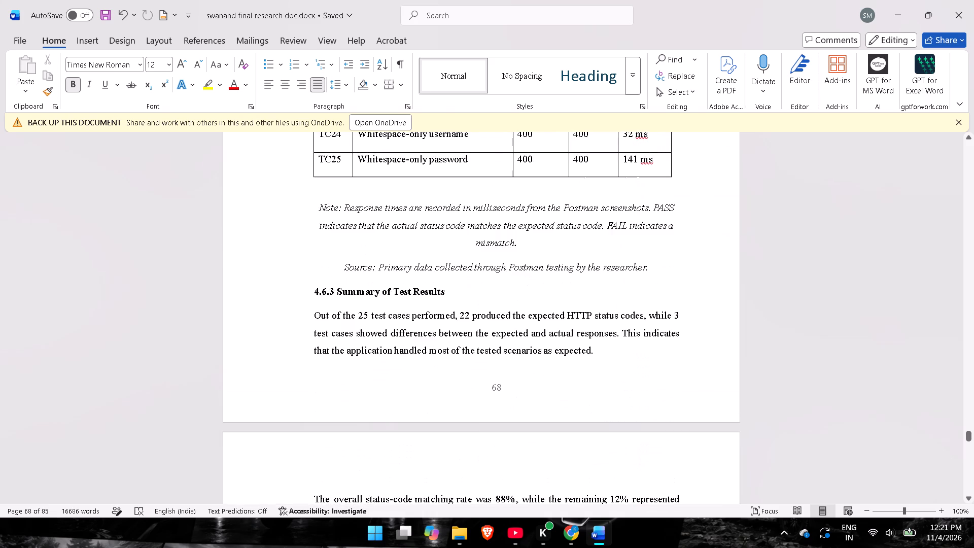
scroll(378, 265, down, 16)
scroll(381, 267, down, 8)
scroll(381, 267, down, 16)
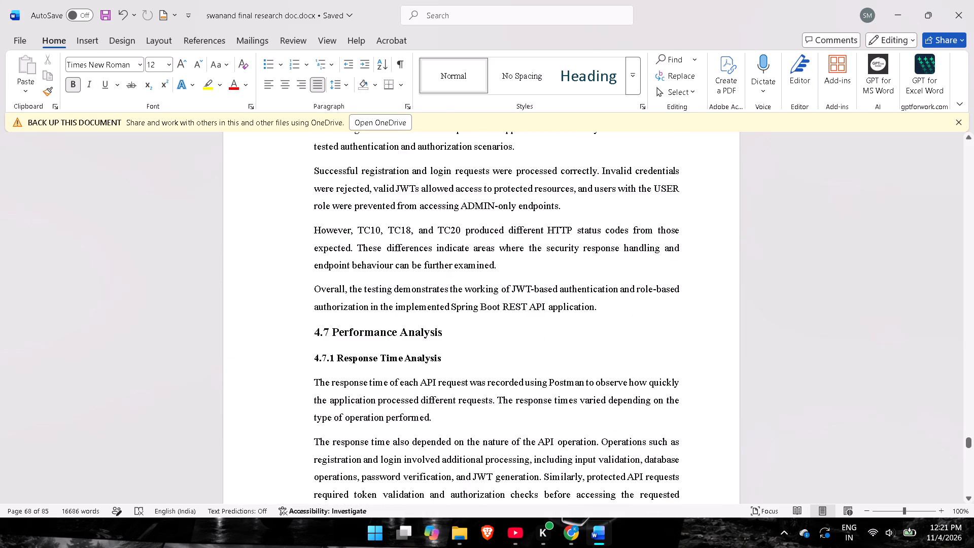
scroll(381, 267, down, 15)
scroll(385, 259, down, 13)
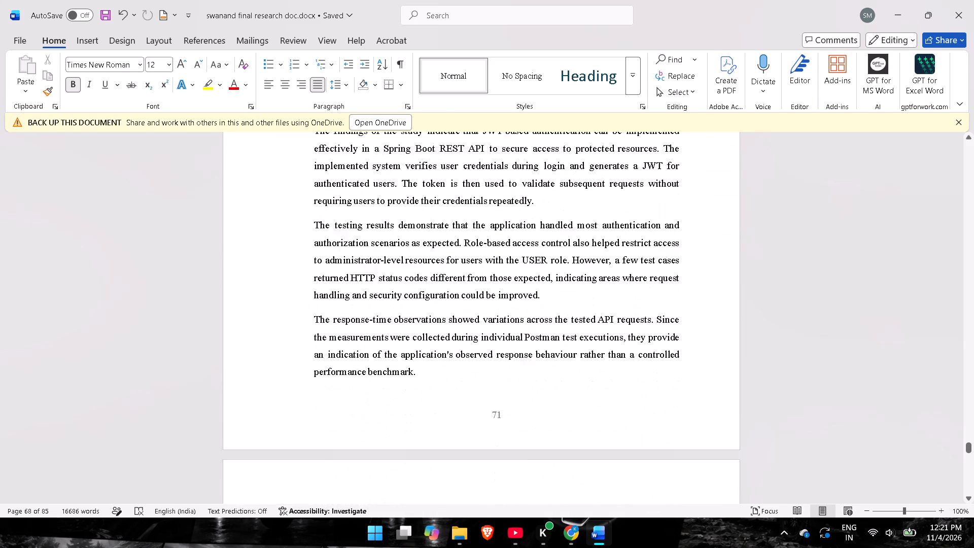
scroll(385, 259, down, 18)
scroll(385, 259, down, 7)
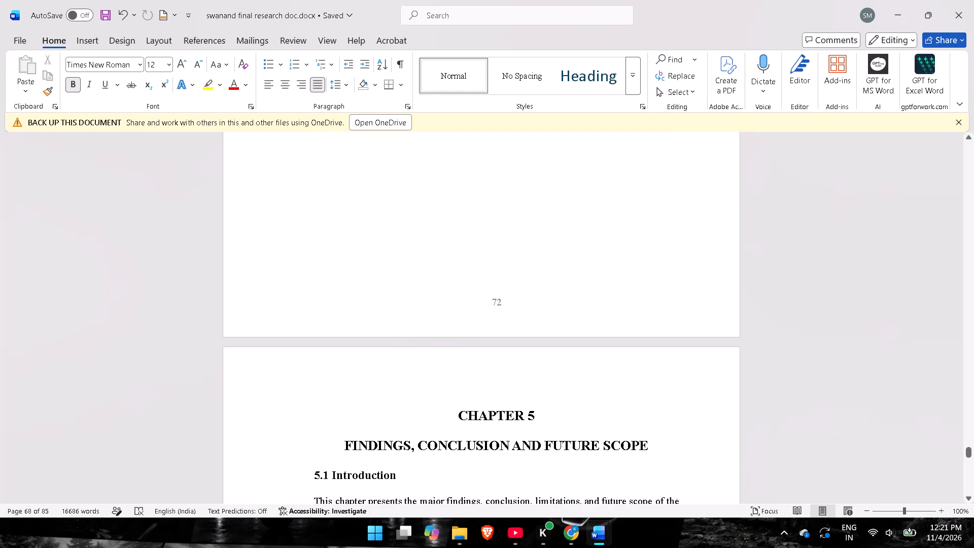
Examine how section 4.8 Analytical Discussion runs over from page 71 onto page 72.
scroll(385, 259, up, 12)
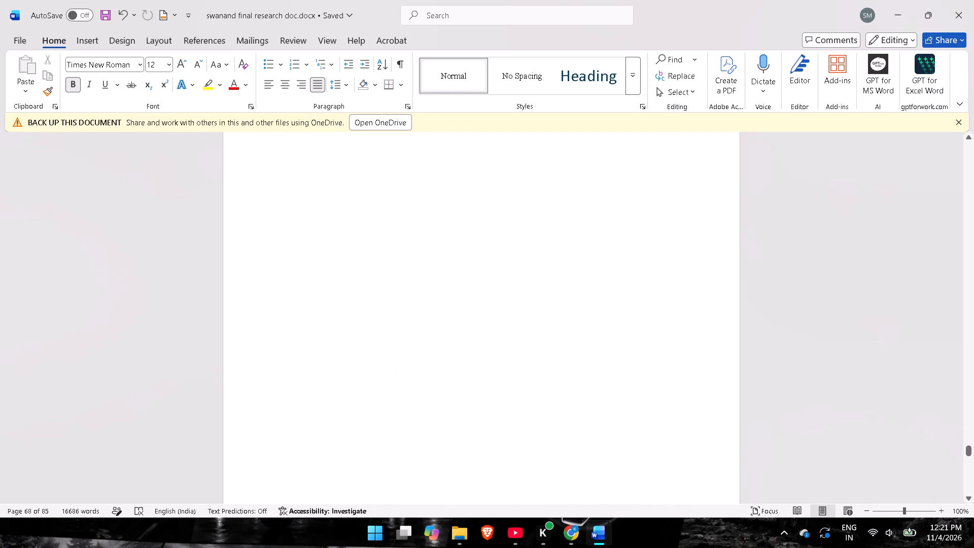
scroll(385, 259, up, 15)
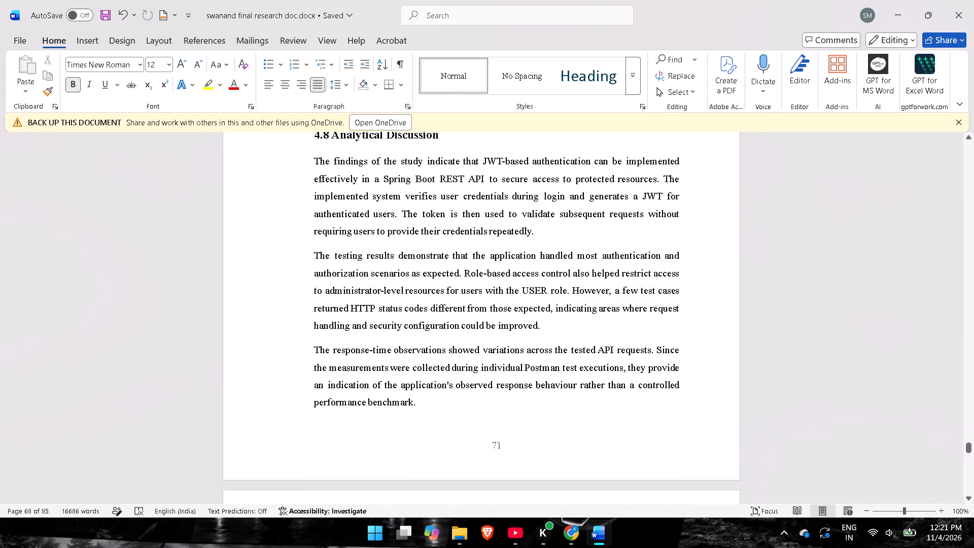
scroll(385, 259, up, 1)
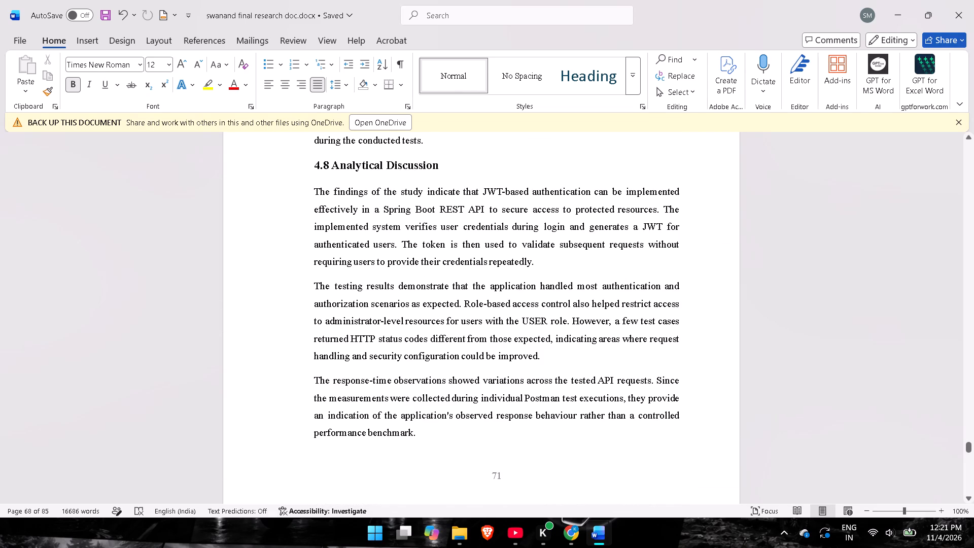
scroll(385, 259, down, 6)
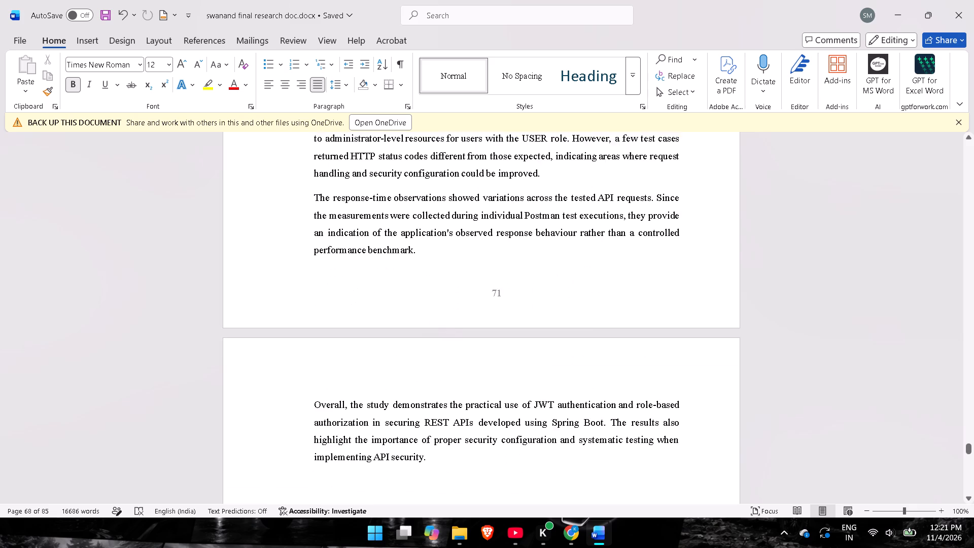
scroll(385, 259, down, 2)
scroll(385, 259, up, 7)
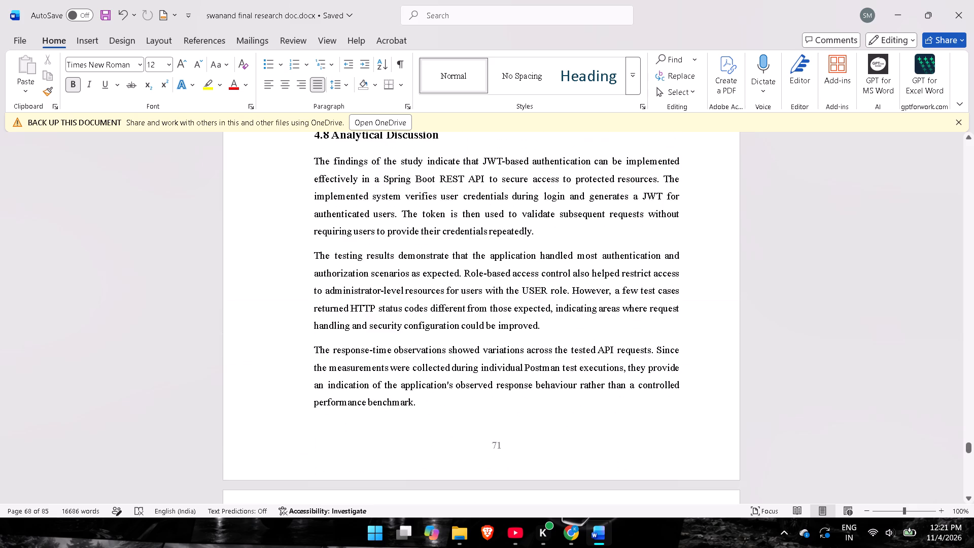
scroll(385, 259, up, 1)
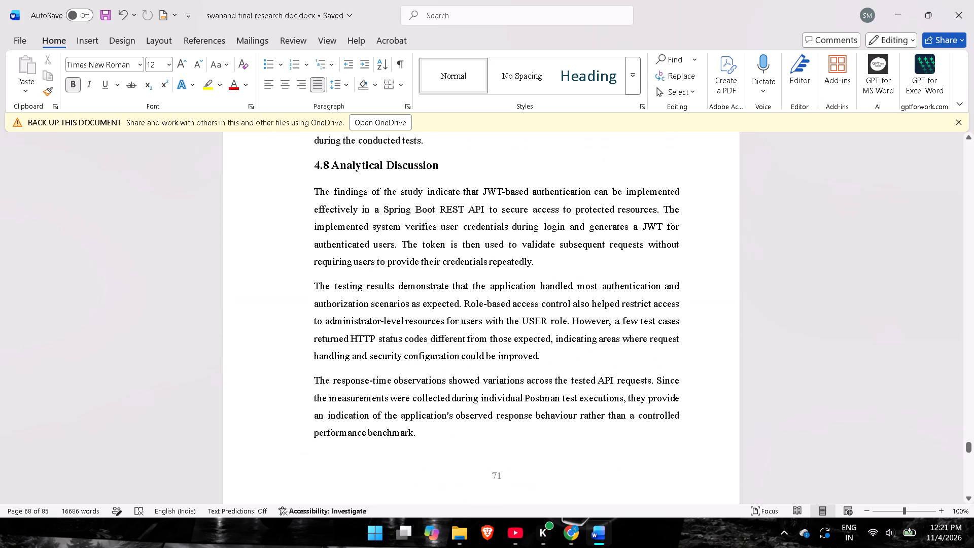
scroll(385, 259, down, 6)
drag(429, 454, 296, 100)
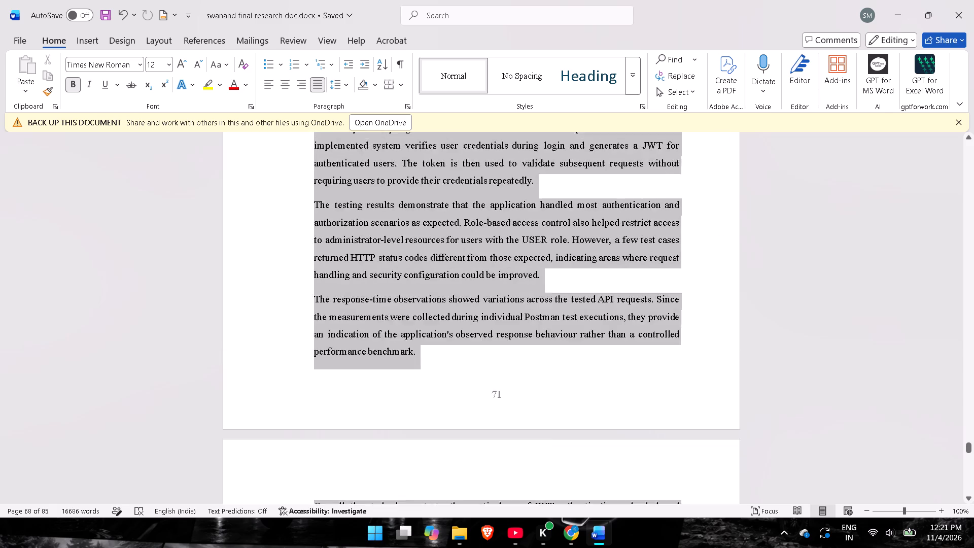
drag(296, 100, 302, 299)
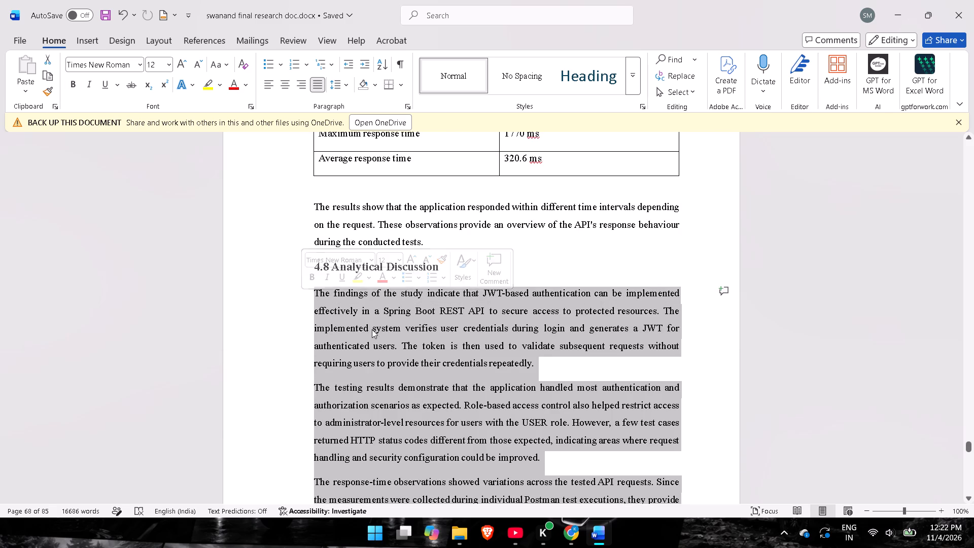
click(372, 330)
Delete the closing paragraph of section 4.8 beginning "Overall, the study demonstrates the practical use of JWT authentication" on page 72.
scroll(372, 328, down, 7)
scroll(401, 375, down, 2)
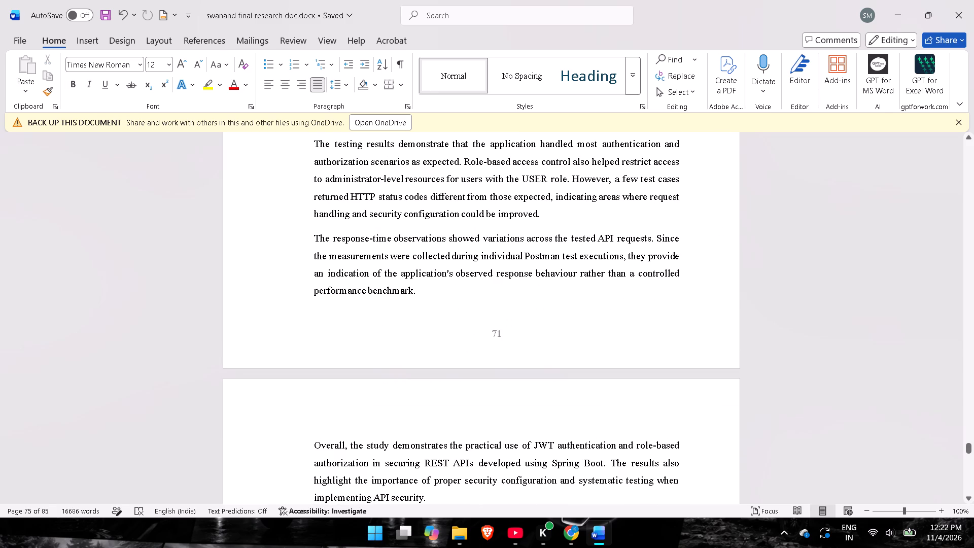
drag(442, 471, 313, 418)
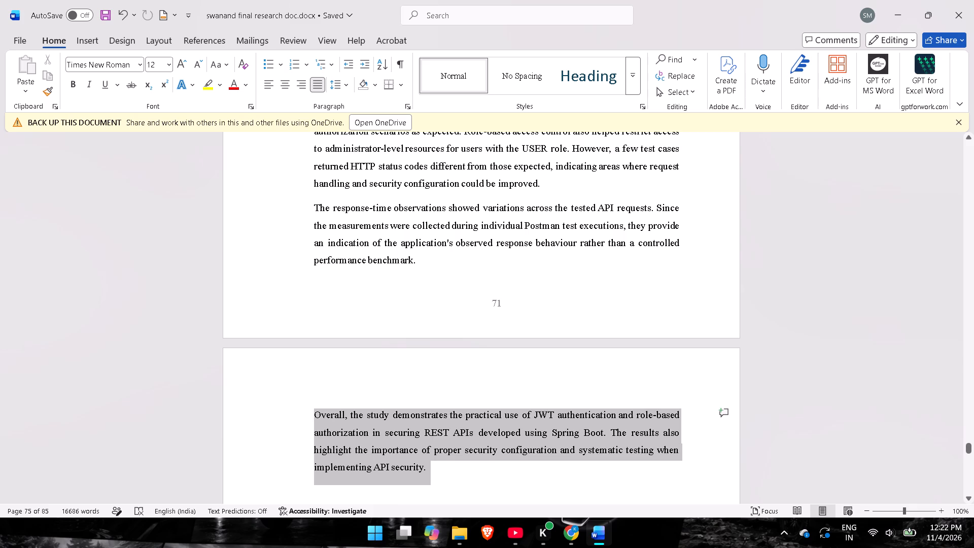
drag(313, 418, 311, 417)
scroll(376, 414, up, 3)
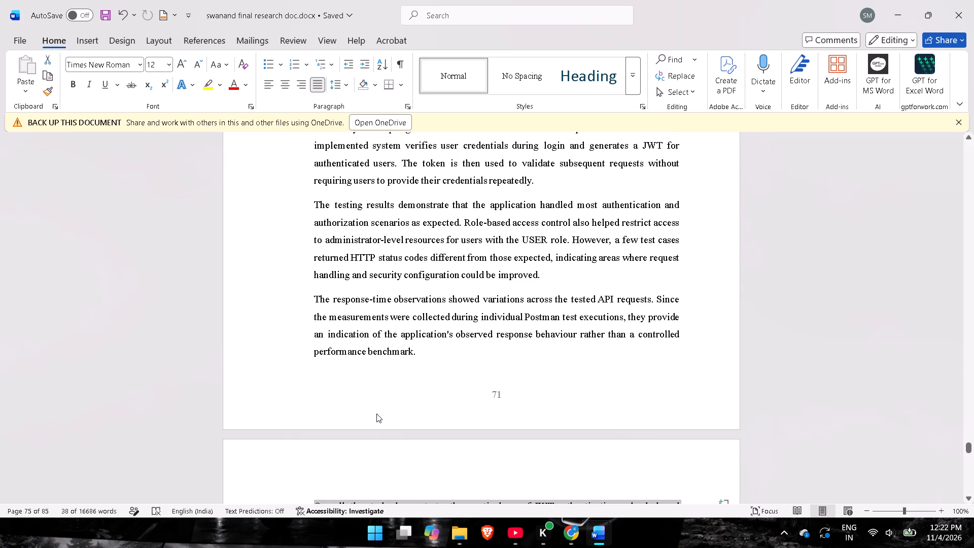
scroll(376, 414, down, 3)
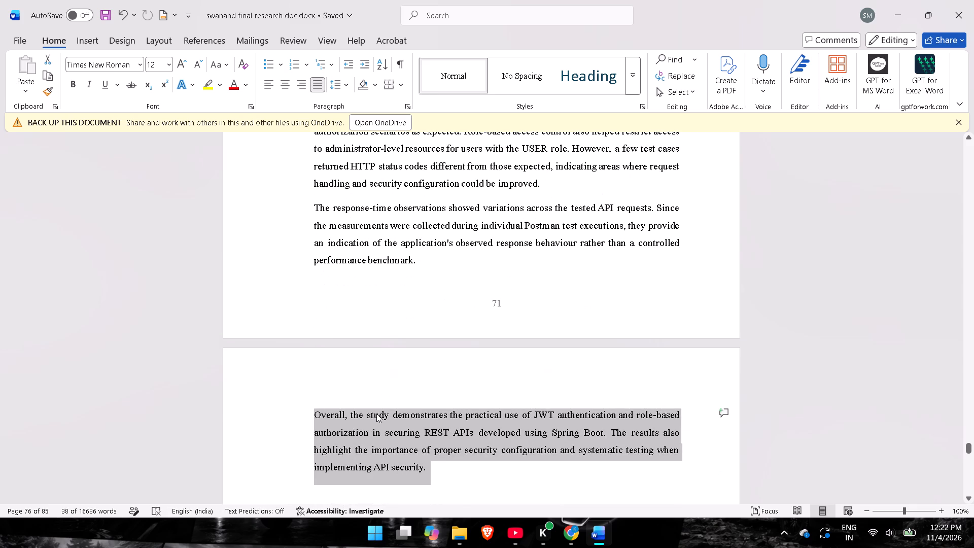
key(BackSpace)
key(BackSpace)
Remove the blank page 72 between the end of section 4.8 and the Chapter 5 title.
scroll(376, 408, down, 2)
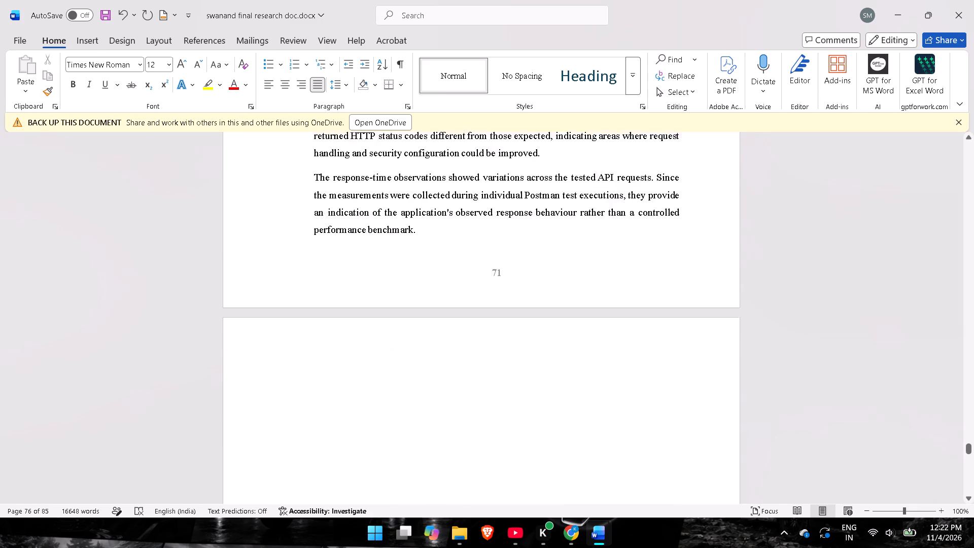
scroll(376, 408, down, 4)
scroll(455, 379, down, 5)
scroll(492, 336, down, 5)
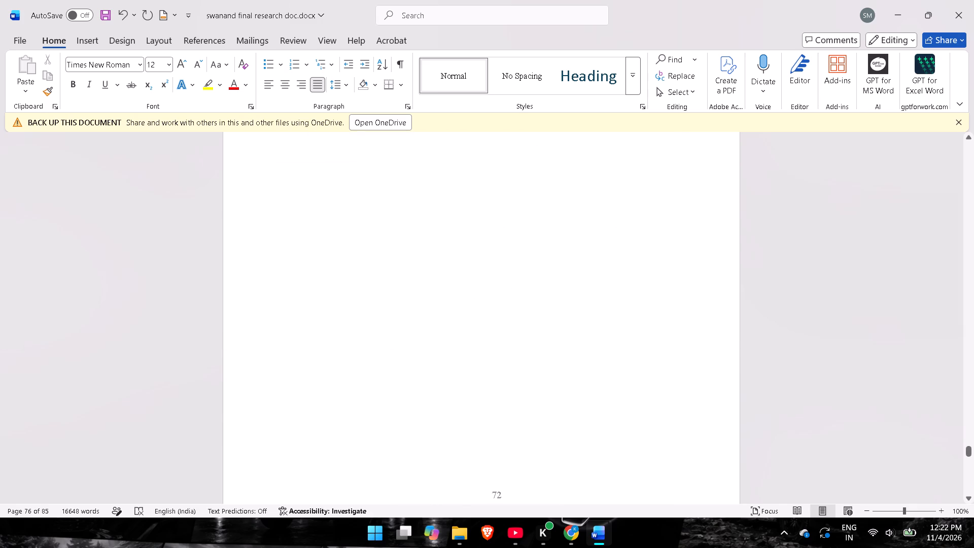
scroll(492, 336, down, 4)
click(459, 313)
scroll(459, 322, up, 10)
key(Delete)
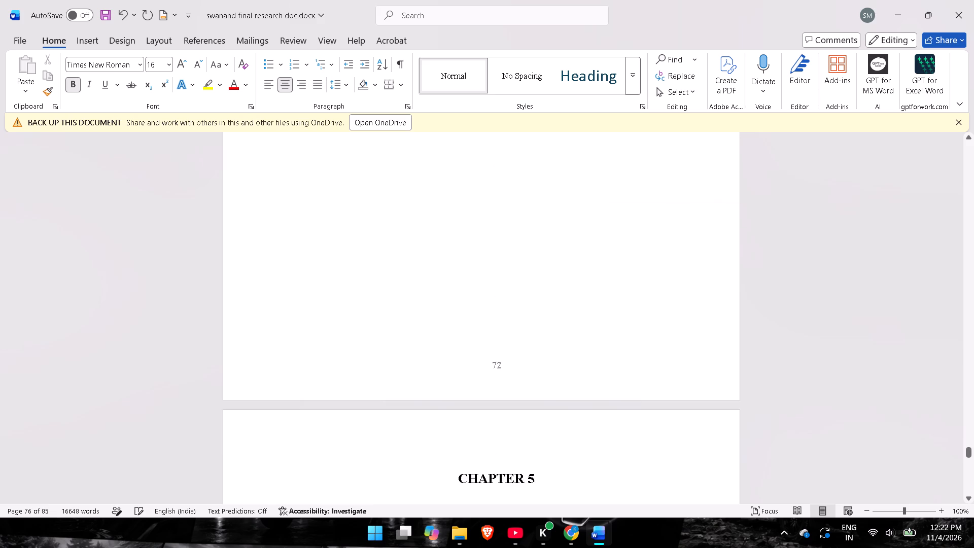
scroll(459, 322, up, 18)
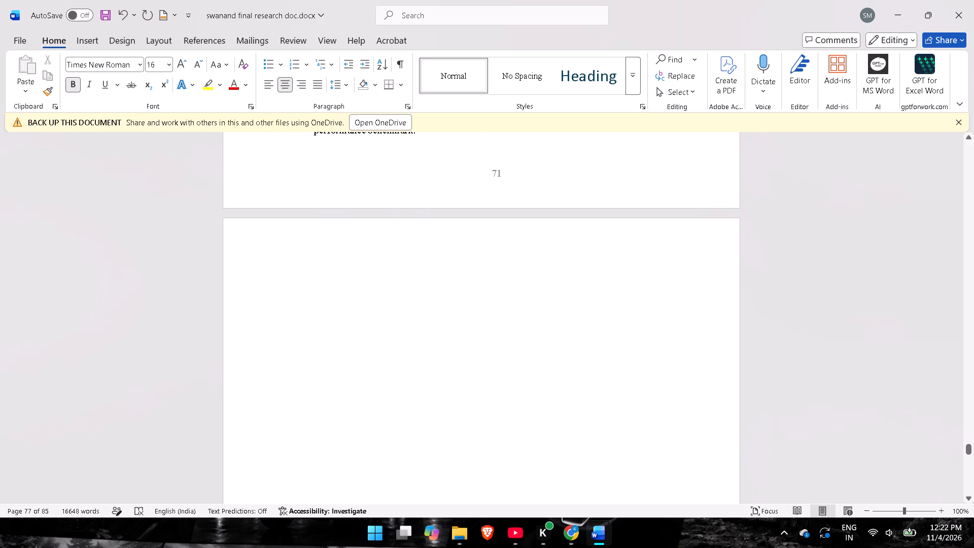
click(453, 337)
key(Delete)
key(Delete)
key(Delete)
key(Delete)
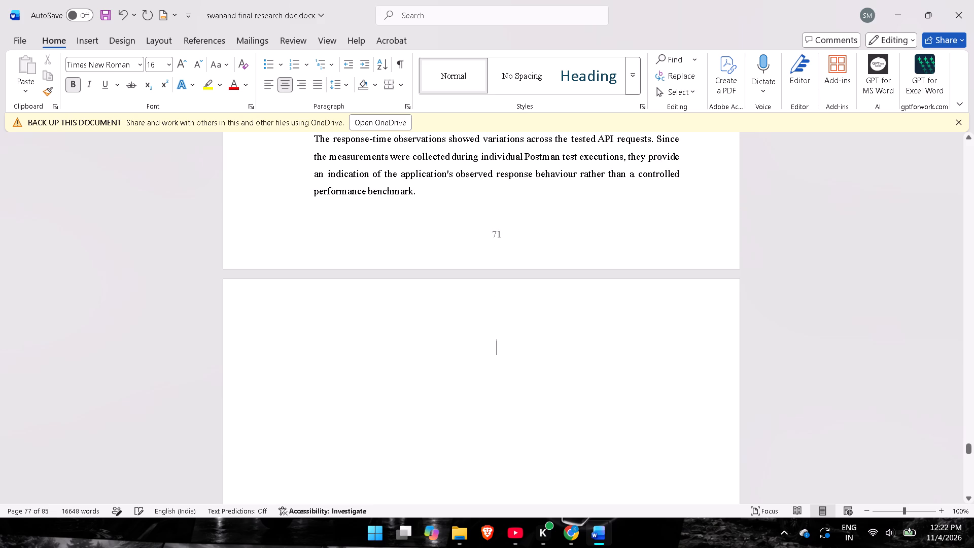
click(421, 348)
key(Delete)
key(Delete)
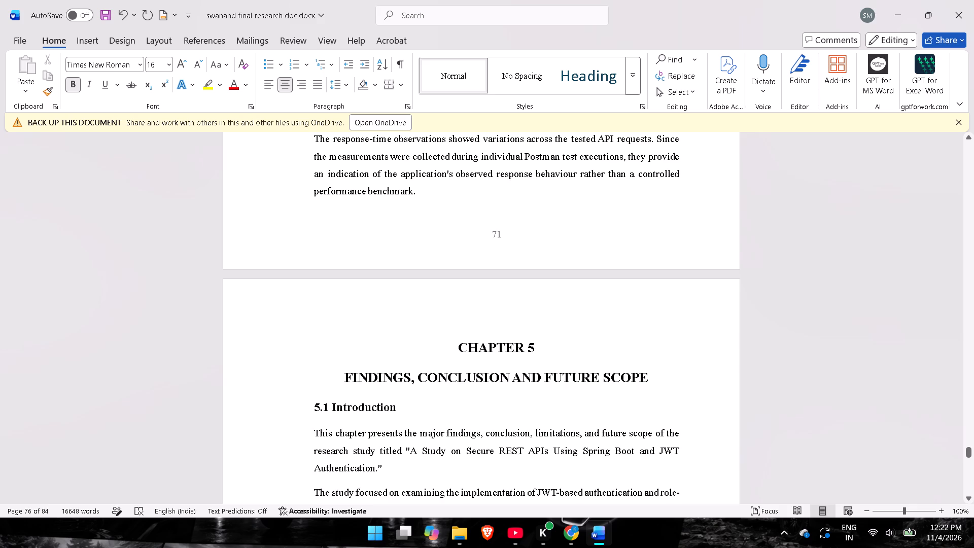
Review the page layout from the start of Chapter 5 through to the last reference on page 80.
scroll(427, 344, down, 19)
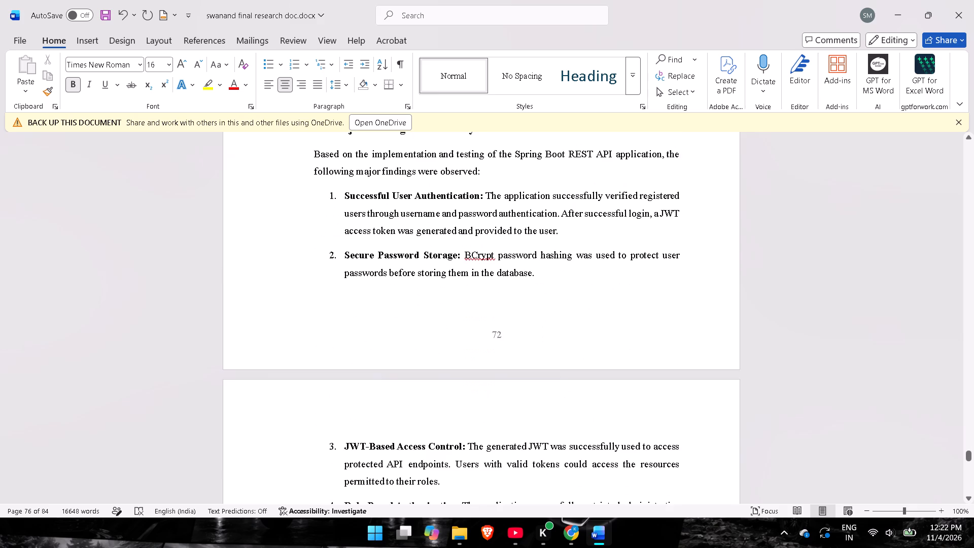
scroll(427, 344, down, 13)
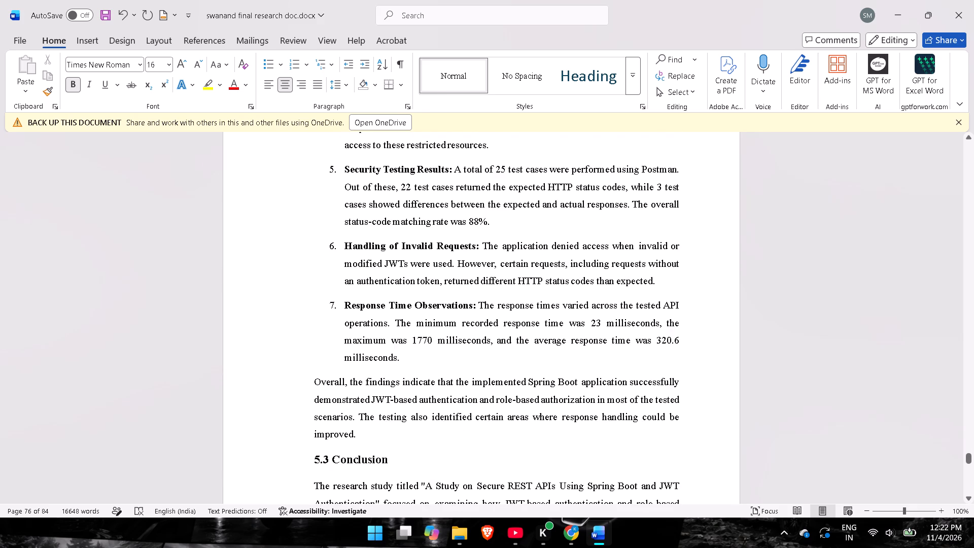
scroll(486, 360, down, 9)
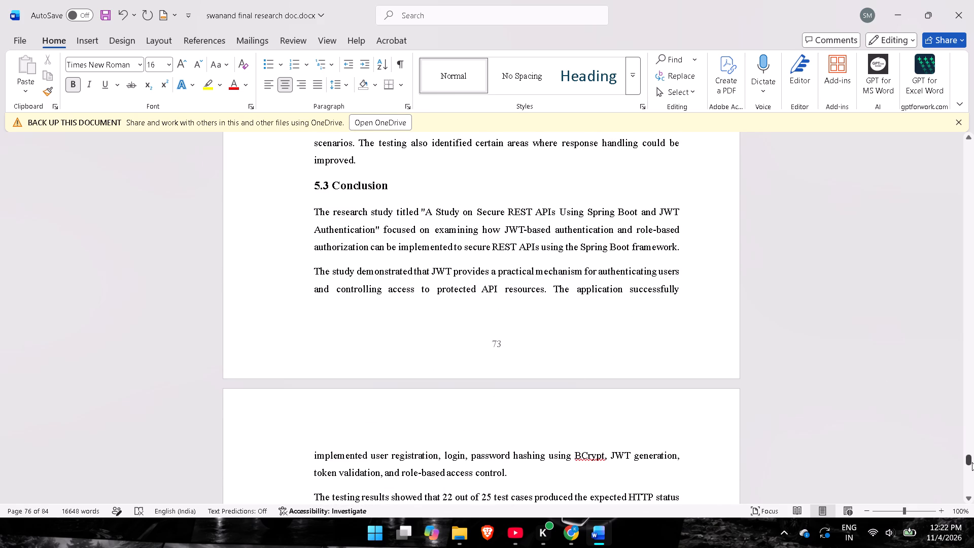
drag(972, 462, 973, 500)
scroll(784, 422, down, 4)
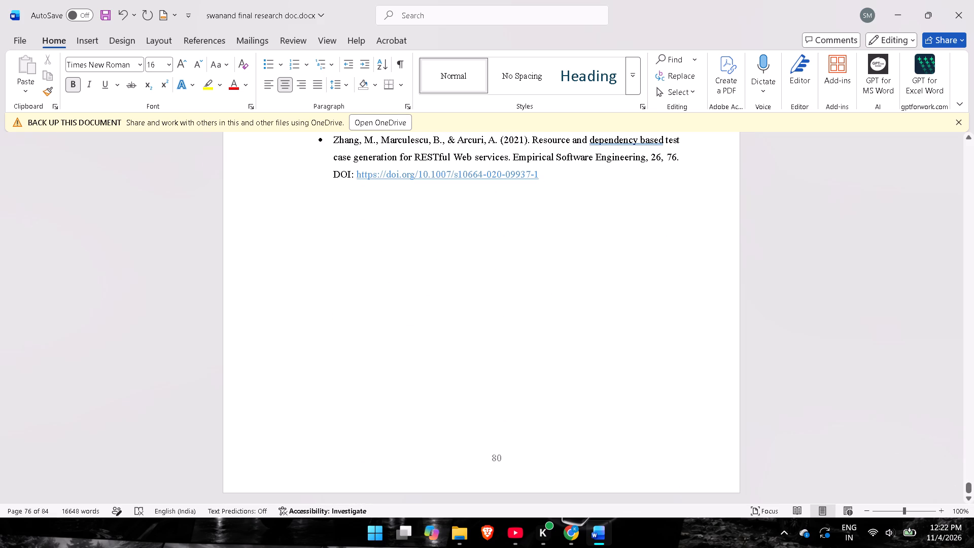
scroll(784, 422, up, 4)
scroll(768, 419, down, 6)
click(462, 427)
scroll(670, 421, down, 2)
Examine the table of contents, the list of tables and the list of figures up to the start of Chapter 1.
drag(973, 489, 942, 266)
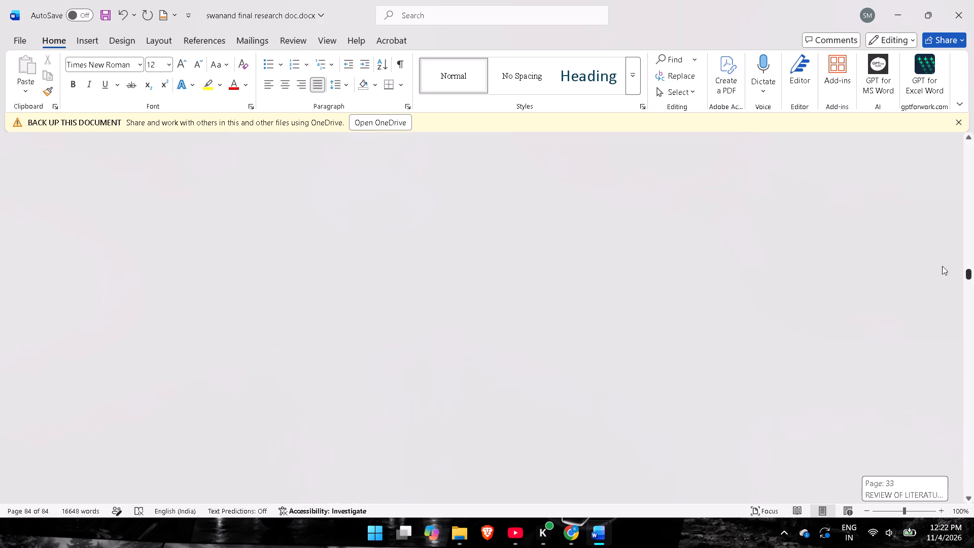
drag(942, 266, 913, 51)
scroll(703, 259, down, 18)
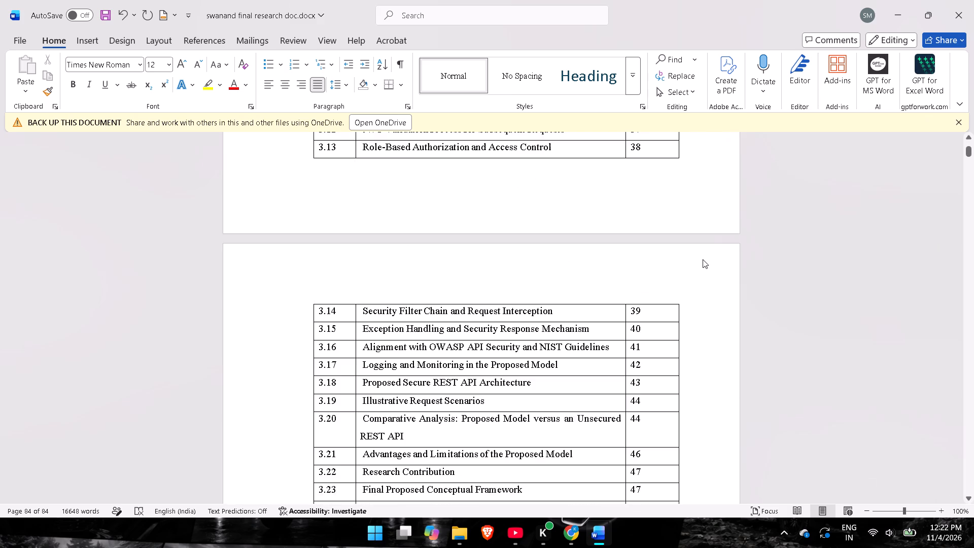
scroll(703, 259, down, 20)
scroll(703, 259, down, 19)
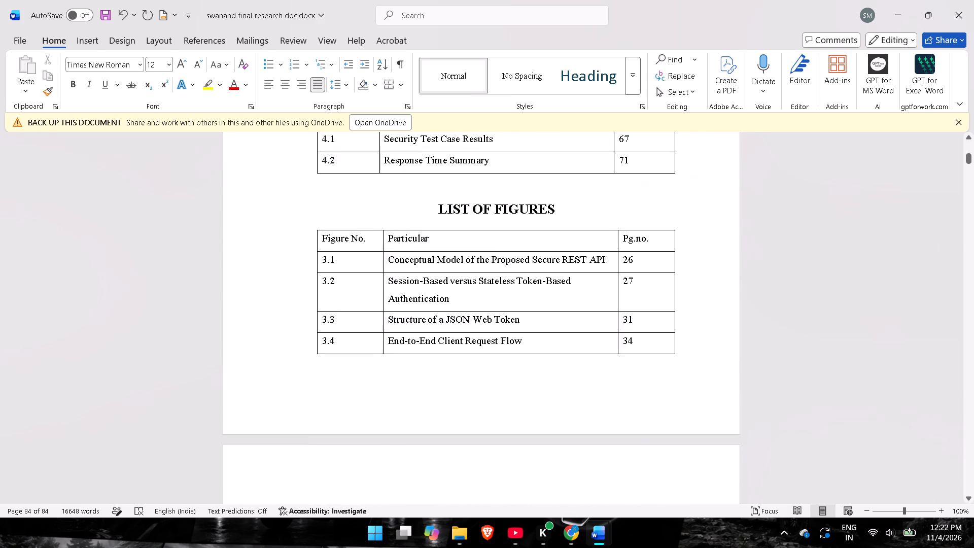
scroll(707, 261, down, 9)
scroll(707, 261, down, 20)
scroll(707, 261, down, 3)
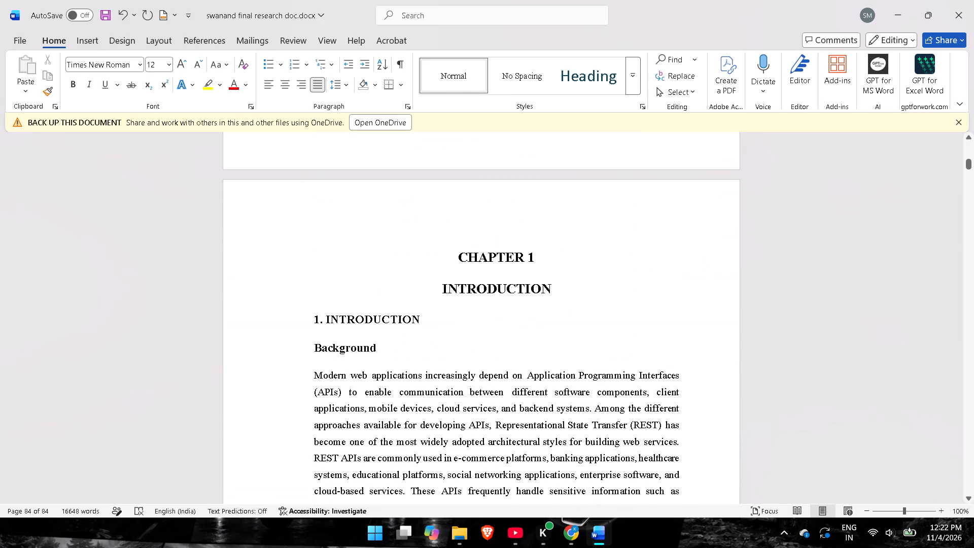
scroll(707, 261, down, 3)
scroll(707, 261, up, 2)
scroll(707, 261, down, 1)
scroll(707, 261, up, 11)
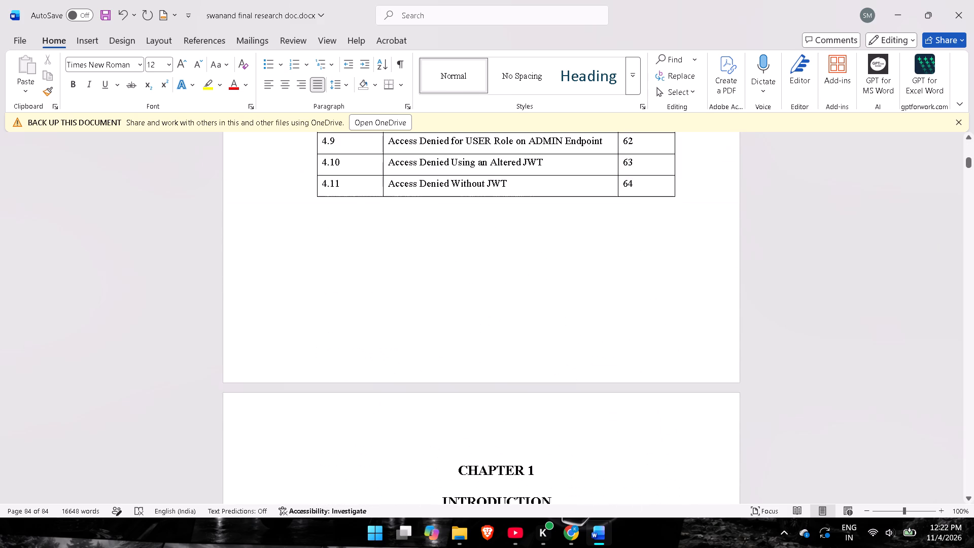
scroll(720, 253, up, 18)
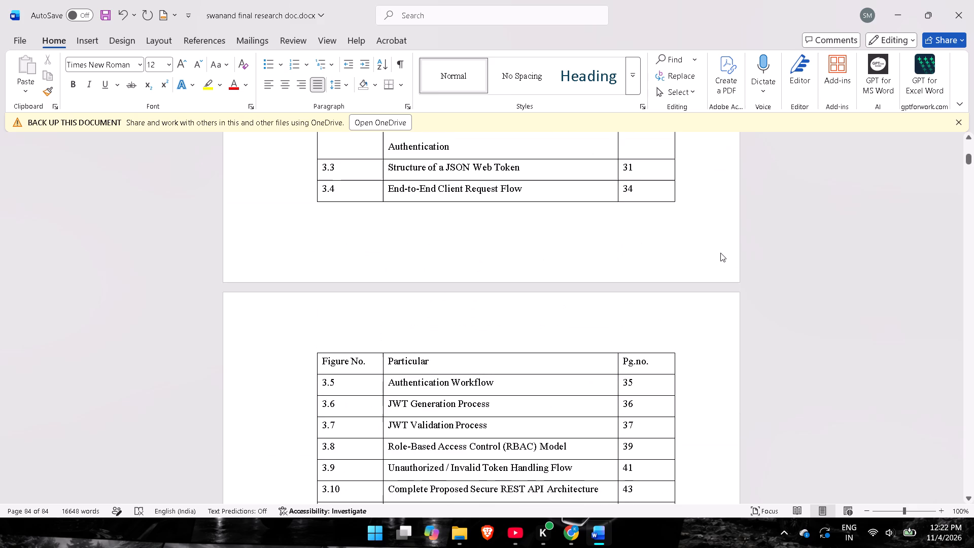
scroll(720, 253, down, 5)
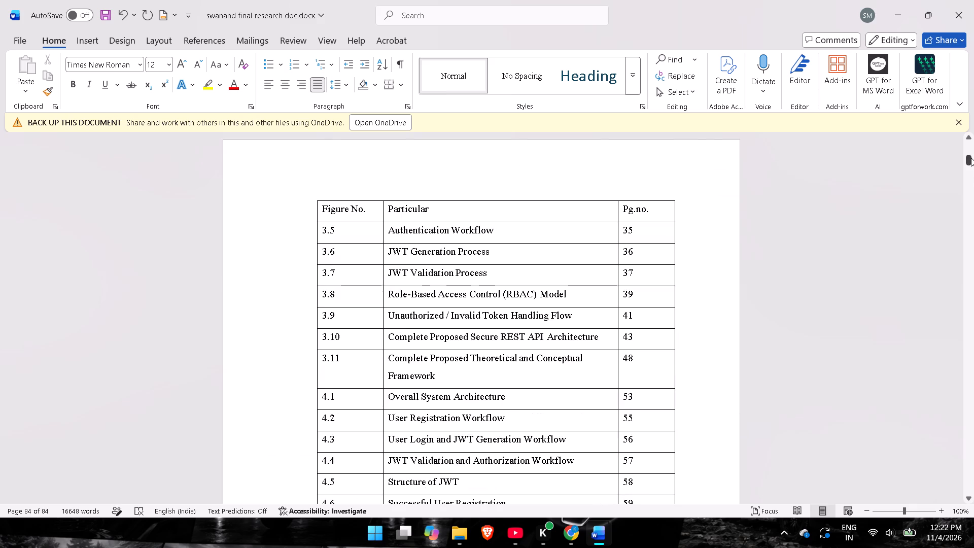
Review the figures, headings and page numbers from page 53 through to the start of section 4.5.
drag(970, 158, 972, 375)
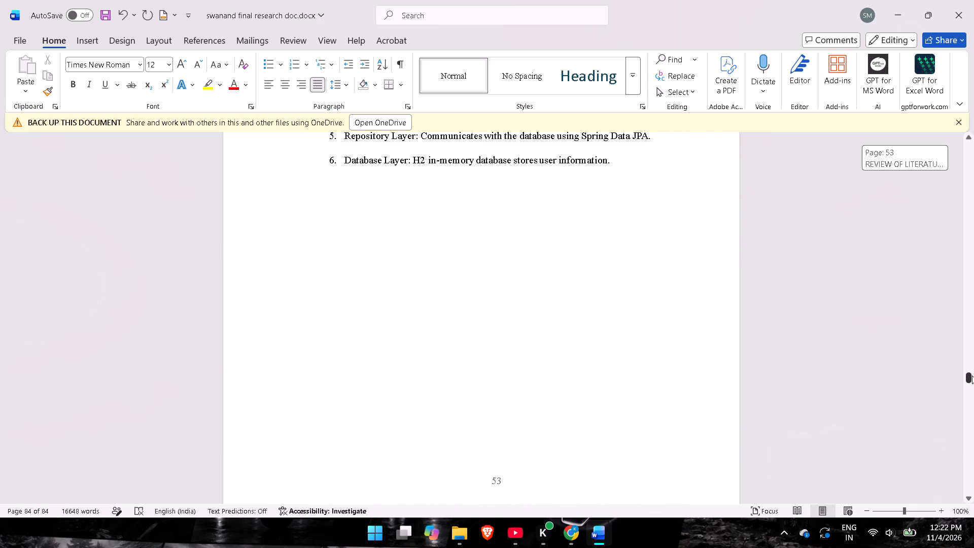
drag(972, 375, 972, 380)
scroll(803, 367, down, 8)
scroll(803, 367, down, 20)
scroll(803, 367, down, 3)
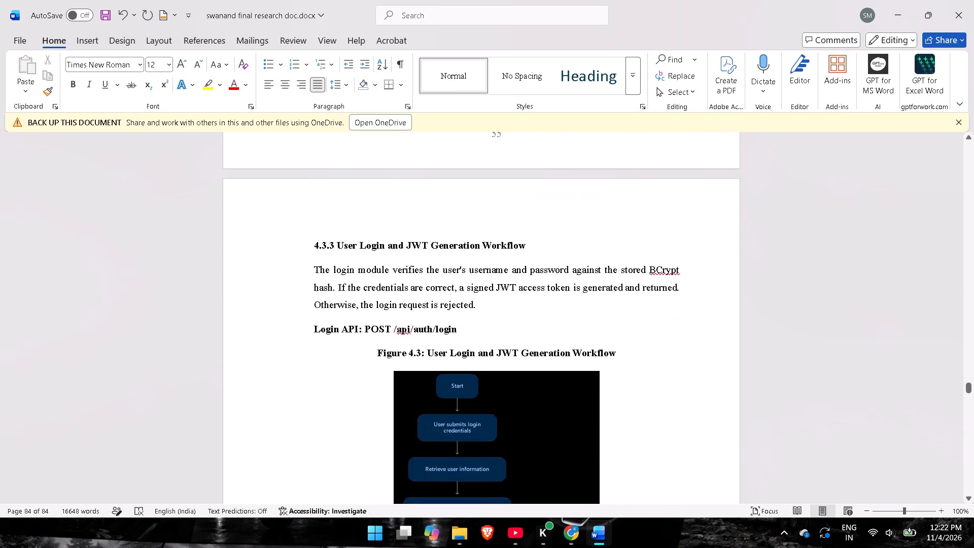
scroll(803, 367, down, 8)
scroll(803, 367, down, 16)
scroll(899, 361, down, 13)
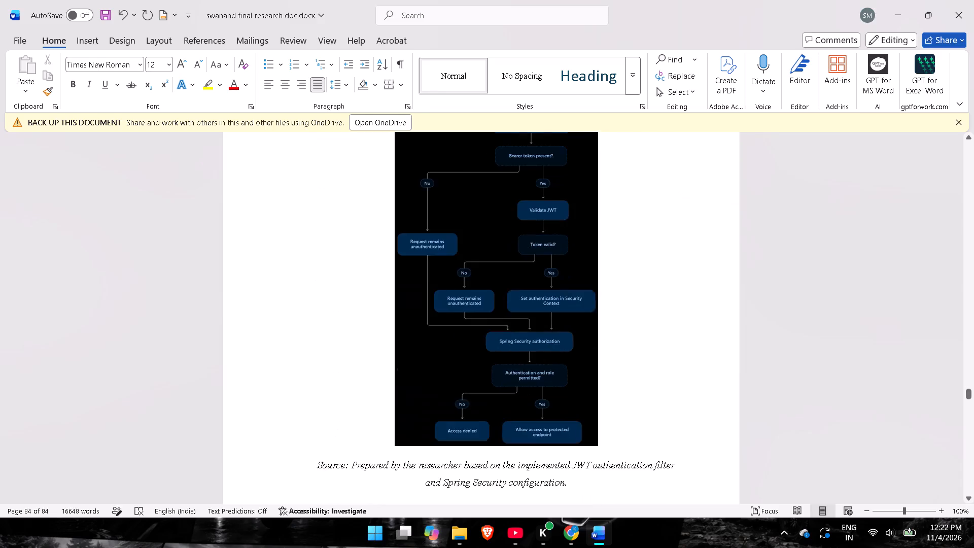
scroll(899, 361, down, 3)
drag(968, 394, 967, 407)
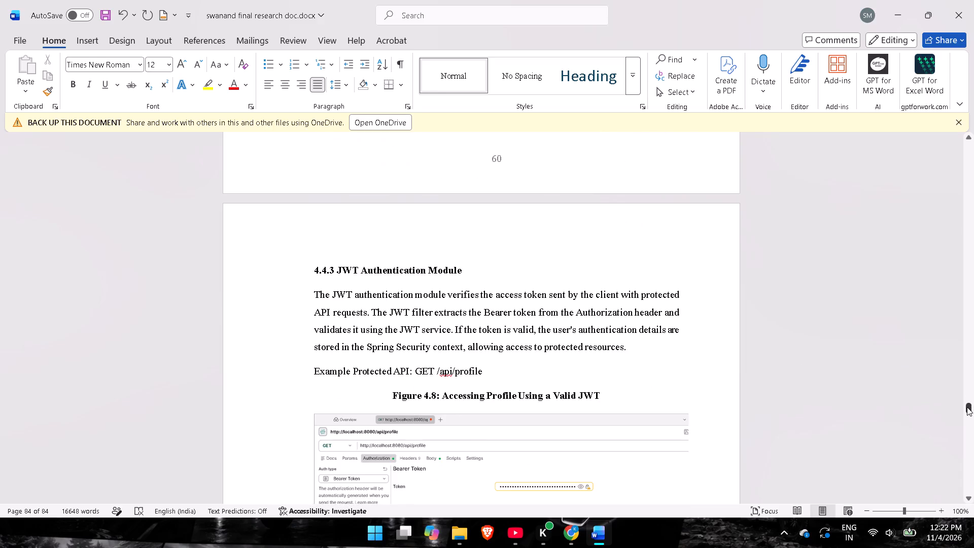
scroll(746, 403, down, 15)
scroll(746, 403, down, 8)
scroll(746, 403, up, 4)
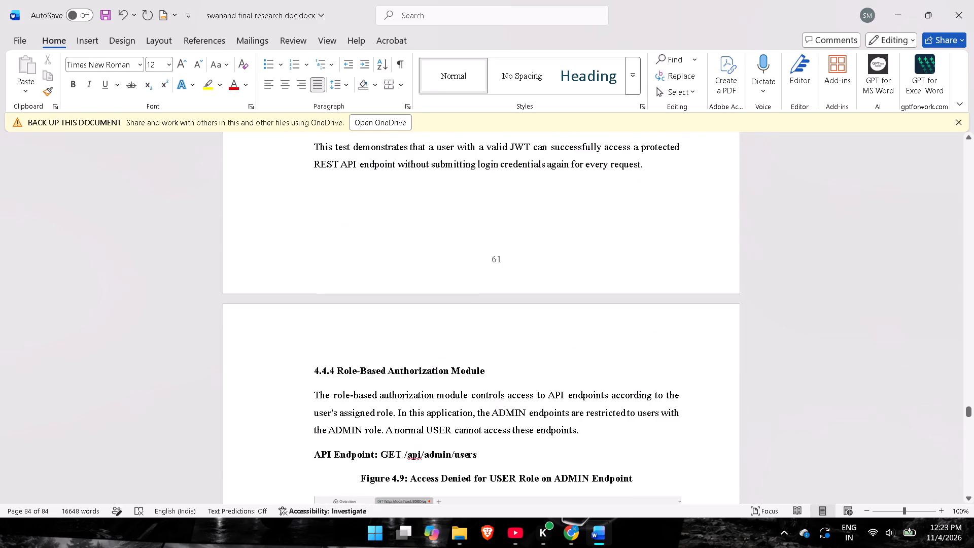
scroll(746, 403, down, 18)
scroll(746, 403, down, 15)
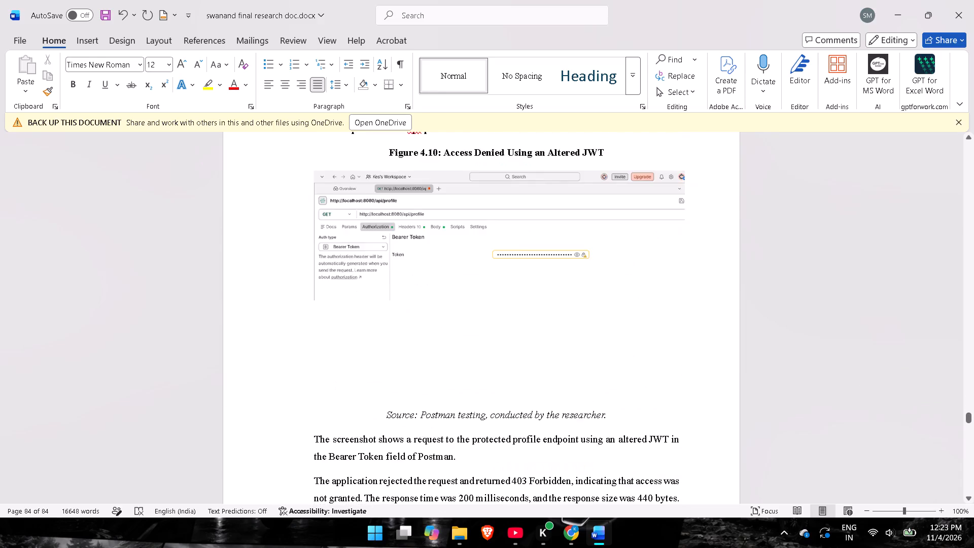
scroll(746, 403, down, 15)
scroll(746, 403, down, 15)
scroll(746, 403, down, 7)
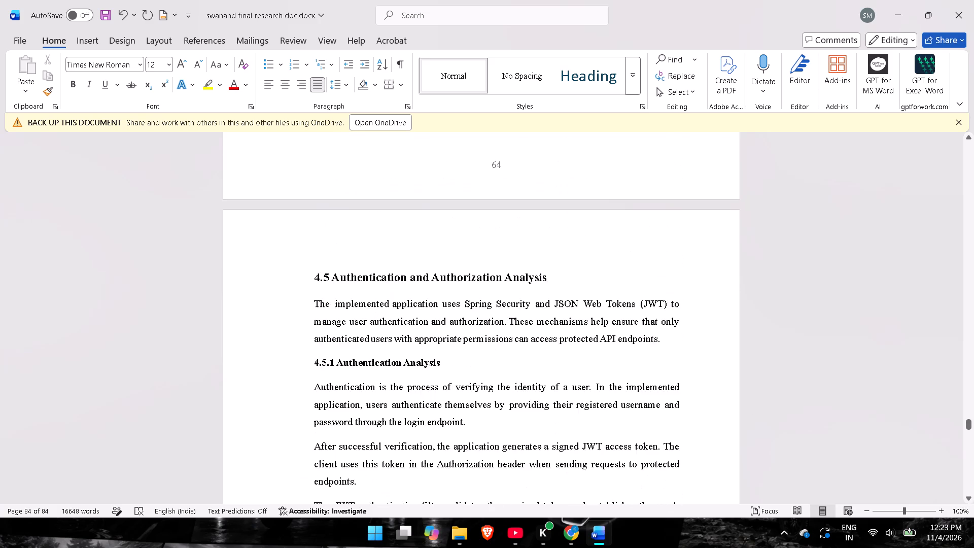
Review the headings, tables and page numbers from section 4.5 through to section 5.2 on page 72.
scroll(746, 403, down, 14)
scroll(746, 403, down, 20)
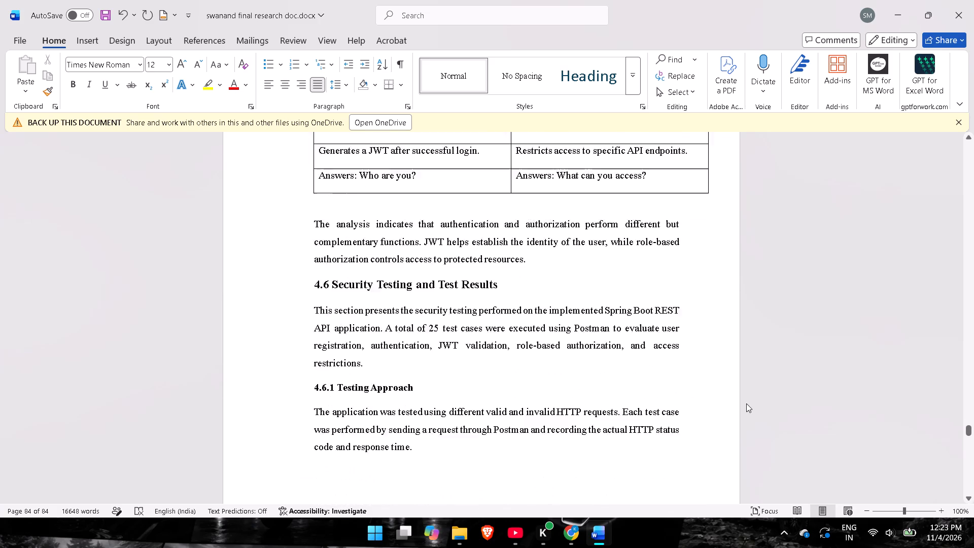
scroll(746, 403, down, 17)
scroll(746, 403, down, 13)
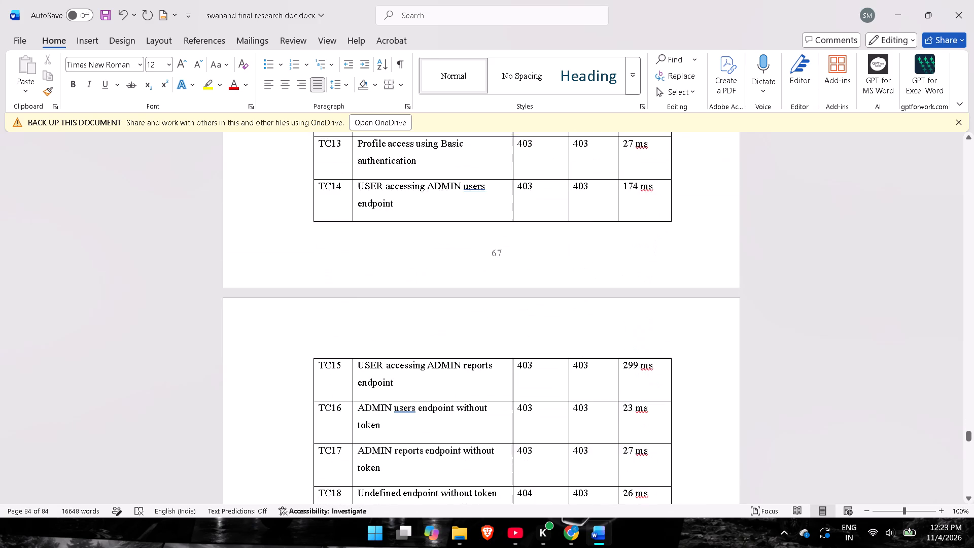
scroll(746, 403, down, 17)
scroll(746, 403, down, 7)
scroll(746, 403, up, 6)
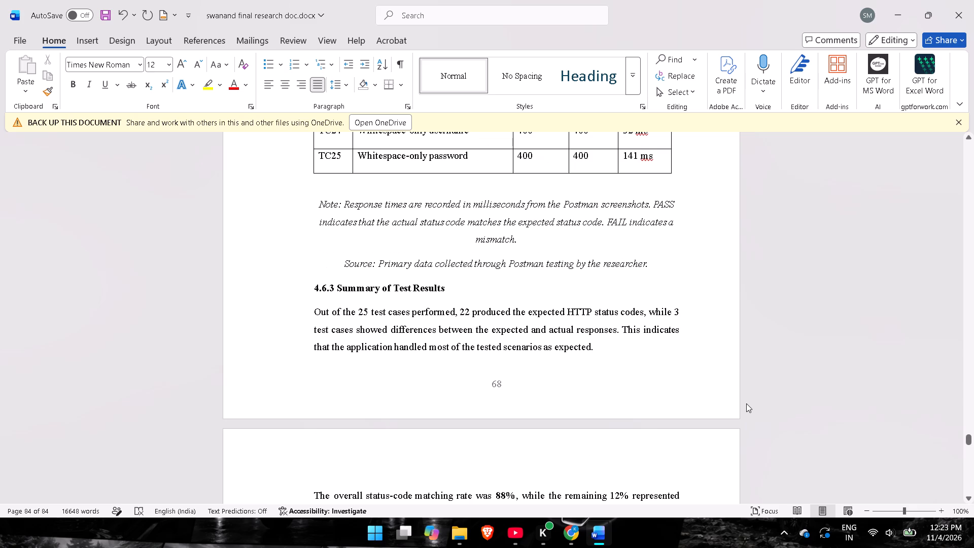
scroll(746, 403, down, 7)
scroll(746, 403, down, 15)
scroll(746, 403, down, 10)
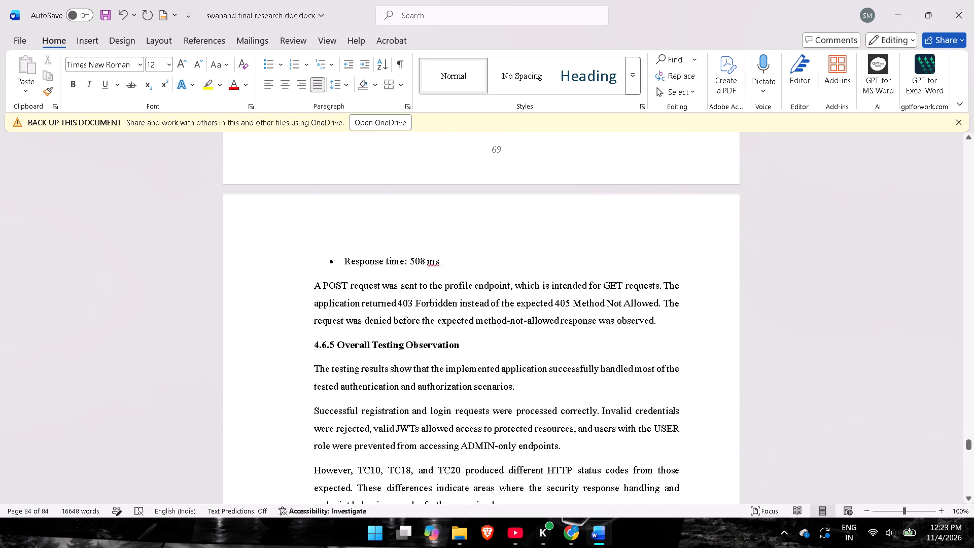
scroll(746, 403, down, 18)
scroll(746, 403, down, 15)
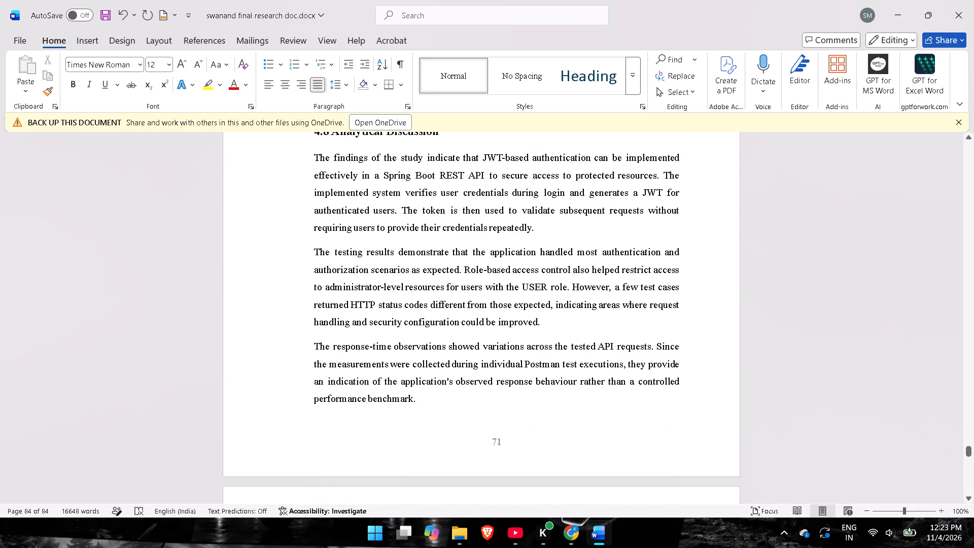
scroll(746, 403, down, 14)
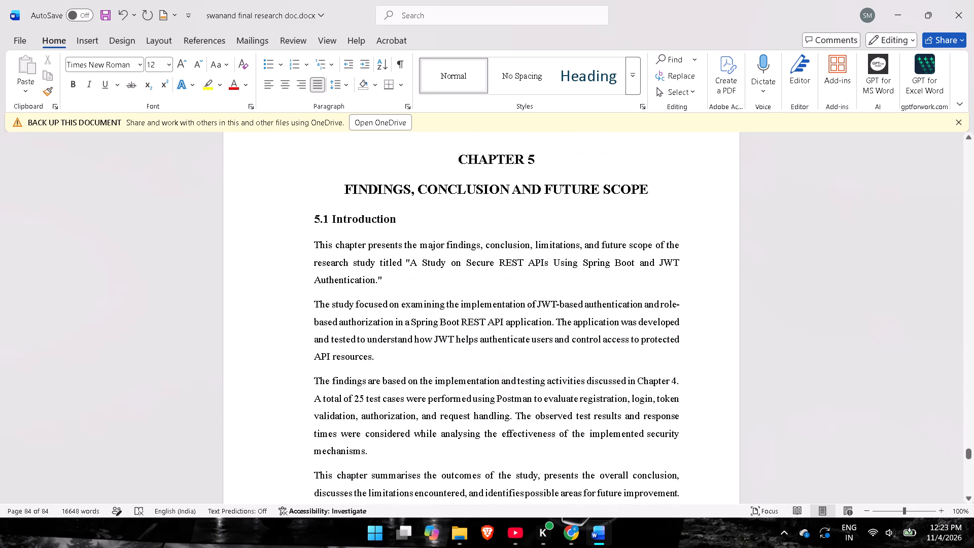
scroll(746, 403, down, 9)
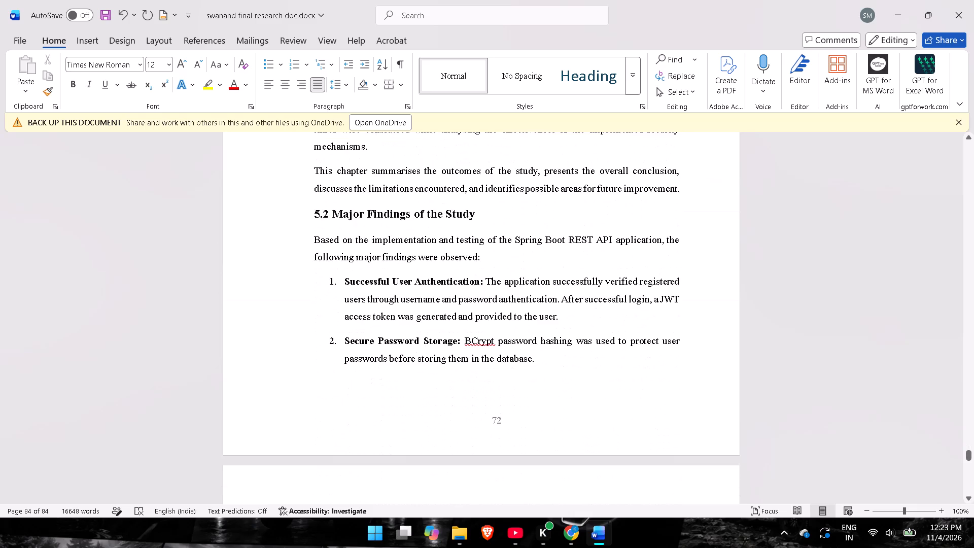
scroll(746, 403, up, 10)
Examine the Chapter 4, Chapter 5 and References page numbers in the table of contents.
drag(967, 453, 896, 63)
scroll(528, 250, down, 20)
scroll(528, 250, down, 4)
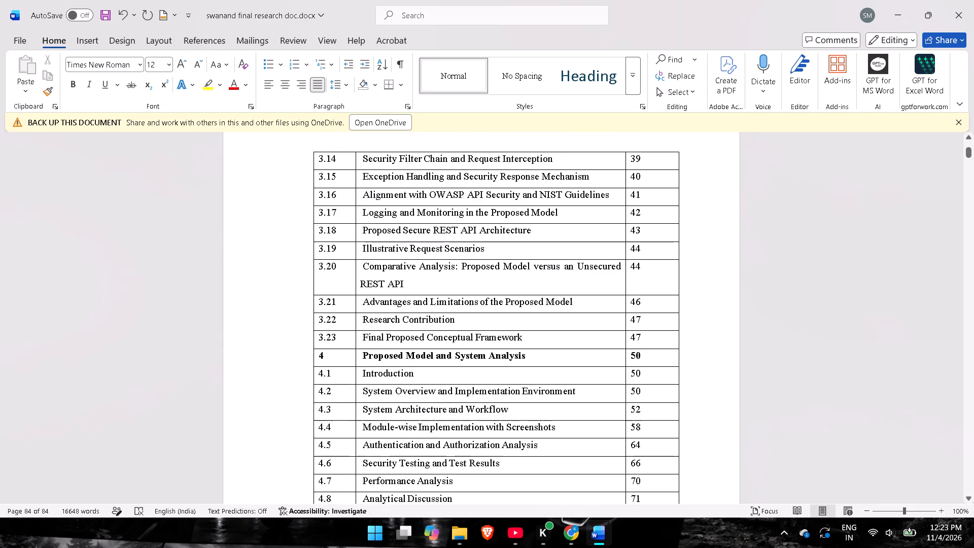
scroll(516, 239, down, 16)
scroll(516, 239, up, 6)
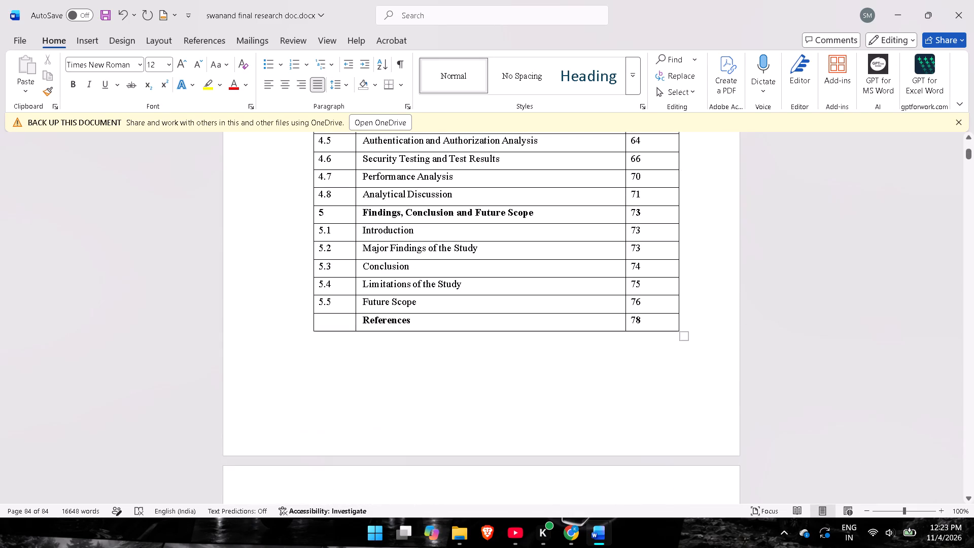
scroll(516, 239, up, 1)
click(651, 242)
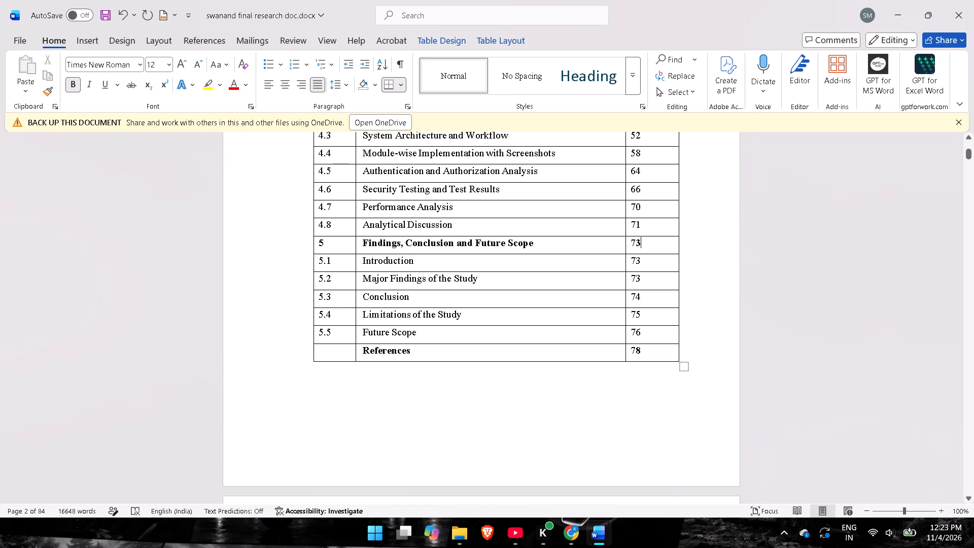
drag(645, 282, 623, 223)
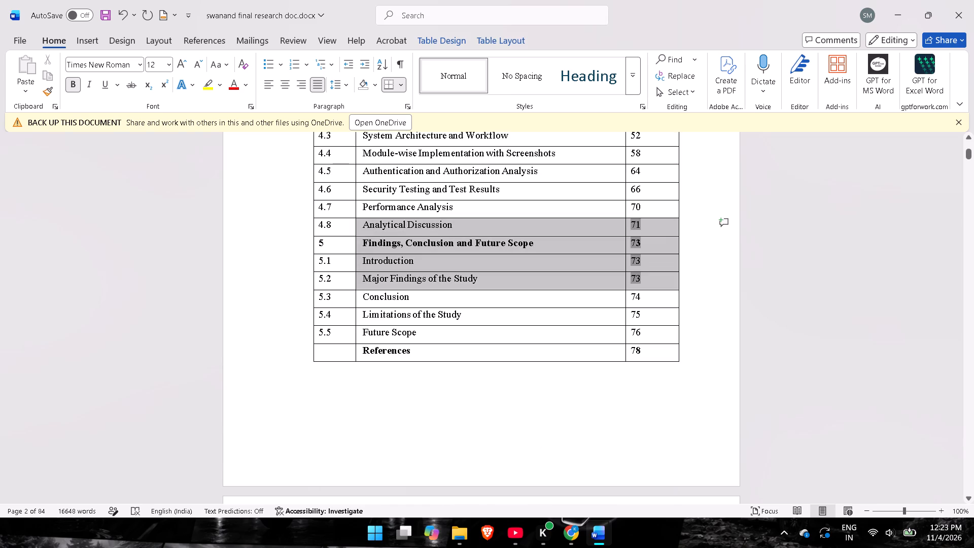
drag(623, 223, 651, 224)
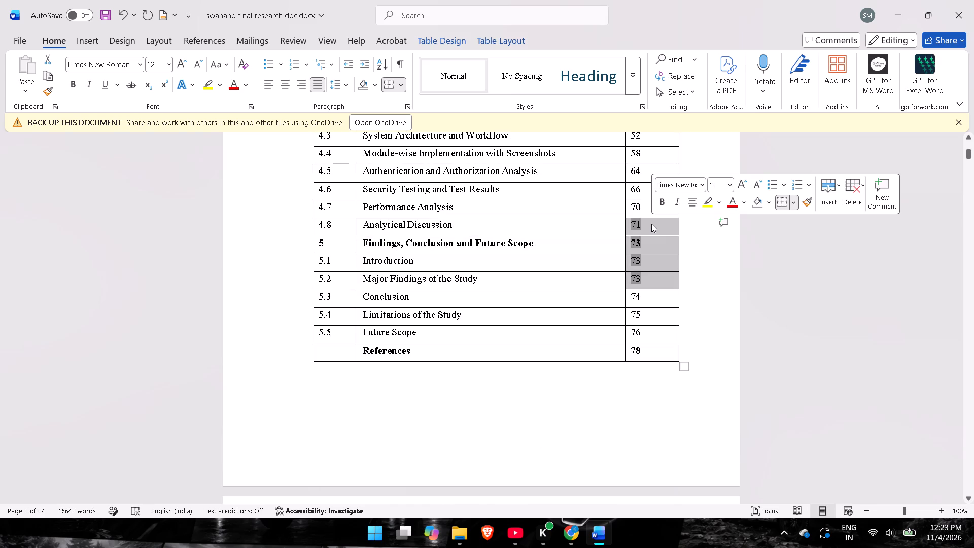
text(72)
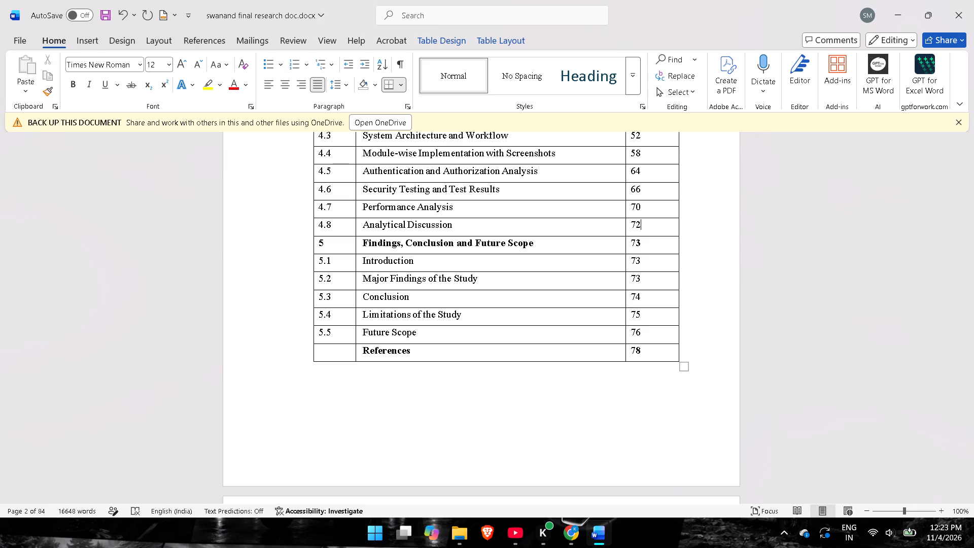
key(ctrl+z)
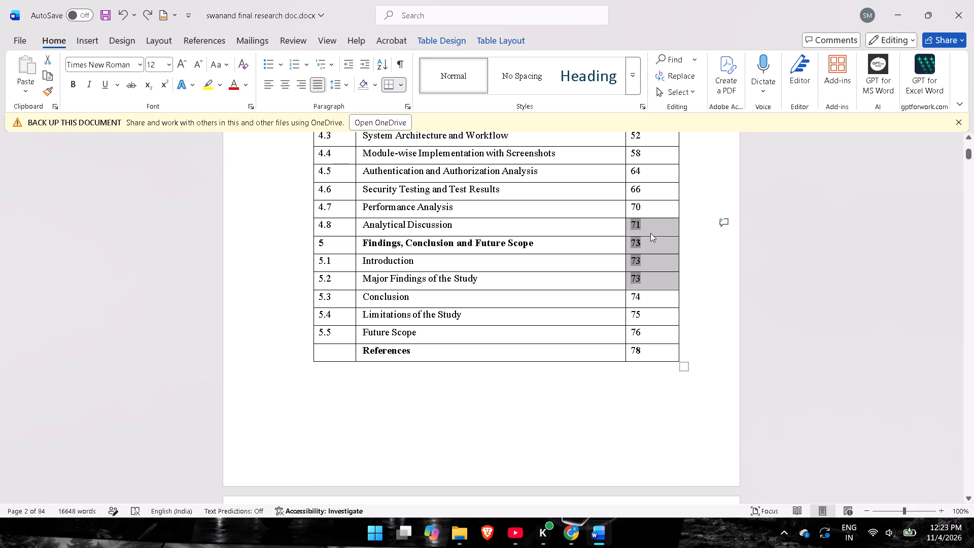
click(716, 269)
Set the page number of Chapter 5, Findings, Conclusion and Future Scope, to 72 in the table of contents.
click(649, 282)
drag(649, 282, 629, 254)
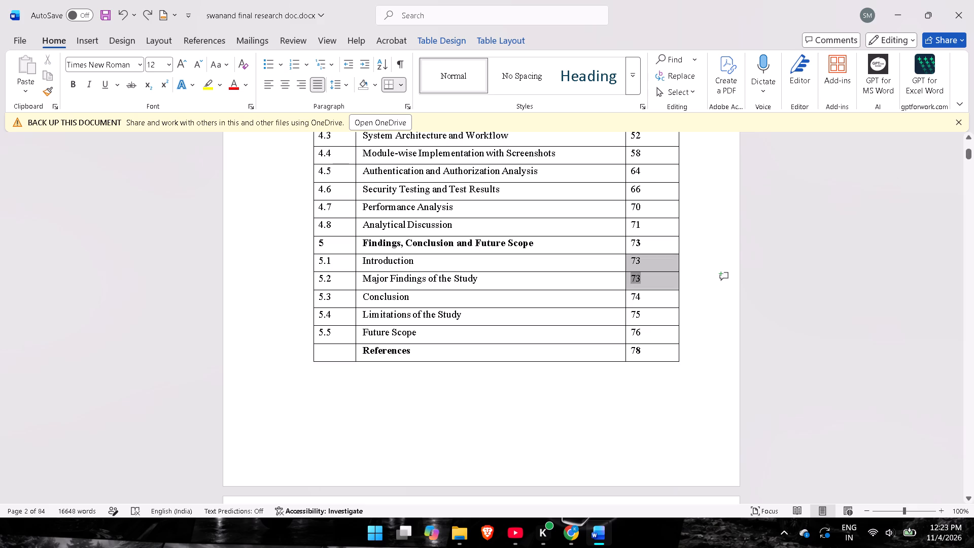
drag(629, 254, 628, 250)
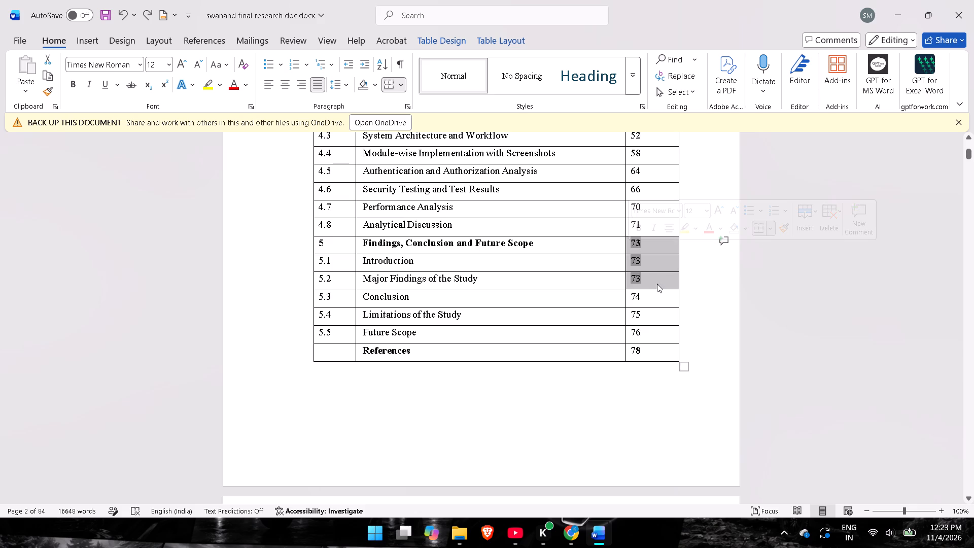
key(7)
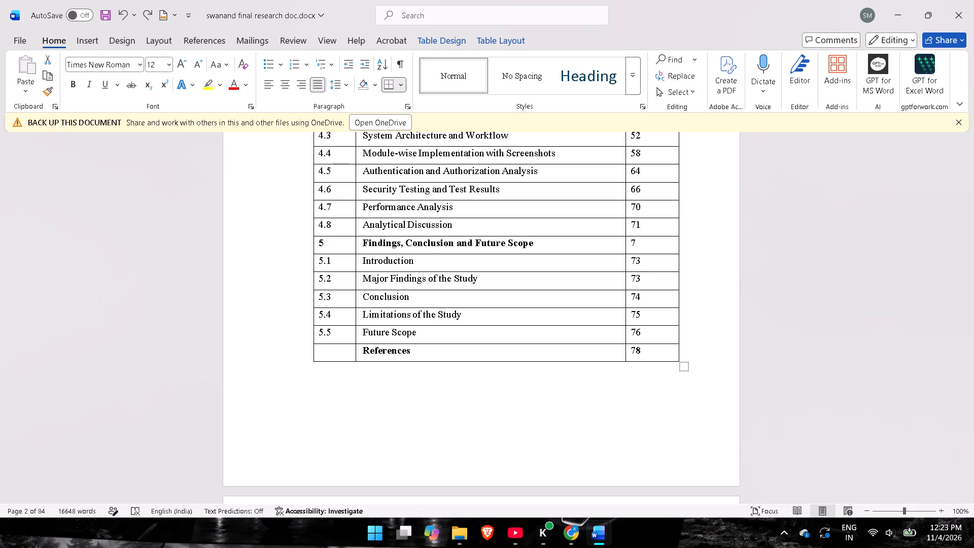
key(2)
Copy Chapter 5's page number 72 over the page numbers of entries 5.1 Introduction and 5.2 Major Findings of the Study.
drag(645, 242, 640, 242)
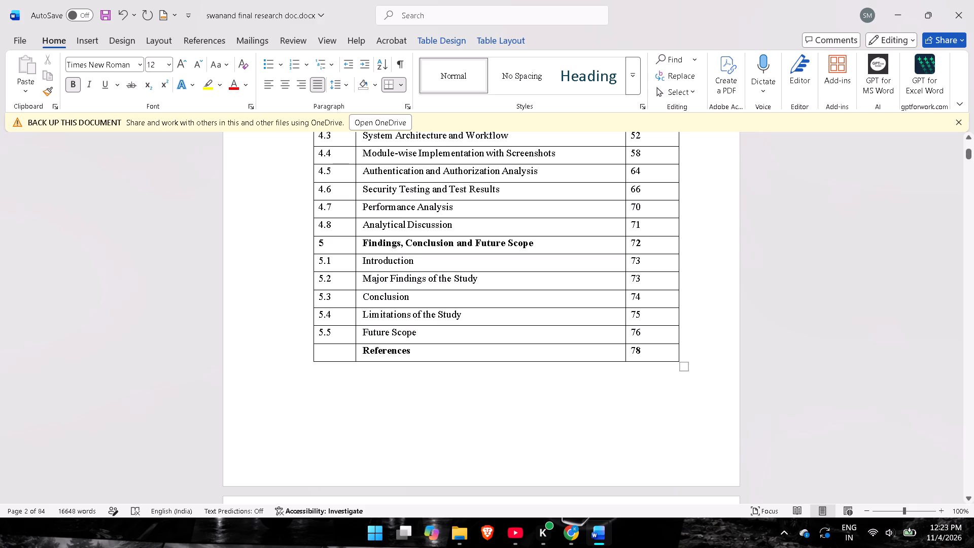
drag(640, 242, 631, 244)
key(ctrl+c)
click(647, 270)
drag(647, 266, 632, 265)
key(ctrl+v)
click(641, 284)
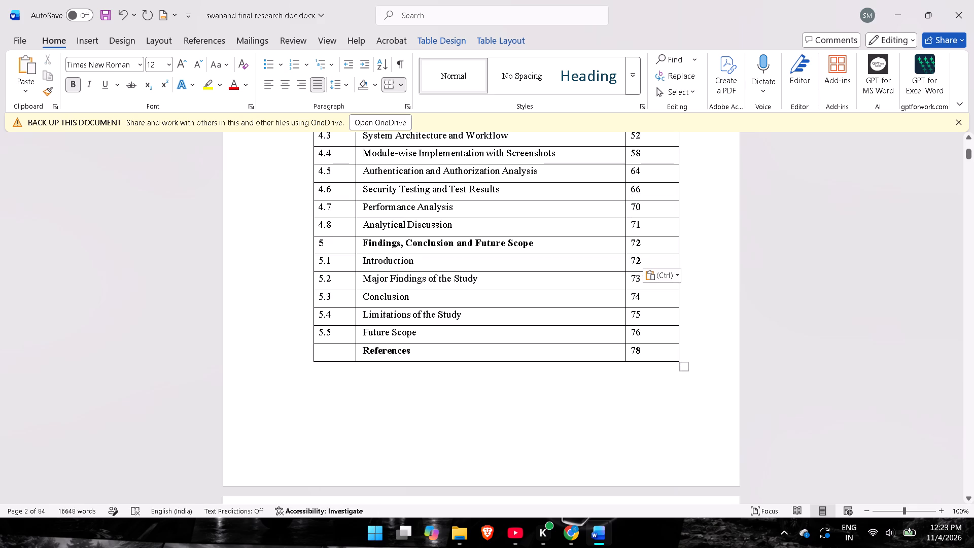
drag(640, 281, 626, 282)
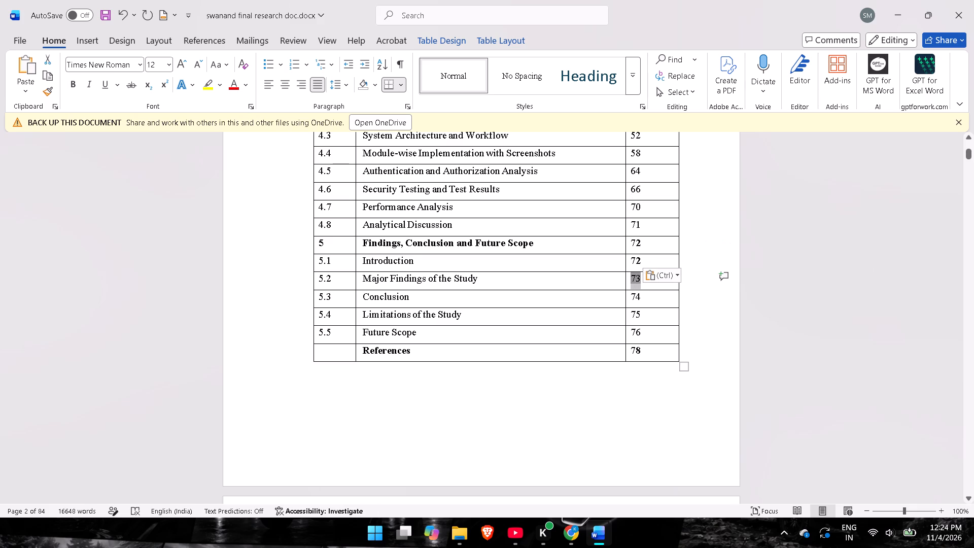
key(ctrl+v)
Set the page number of entry 5.3 Conclusion to 73 in the table of contents.
click(641, 298)
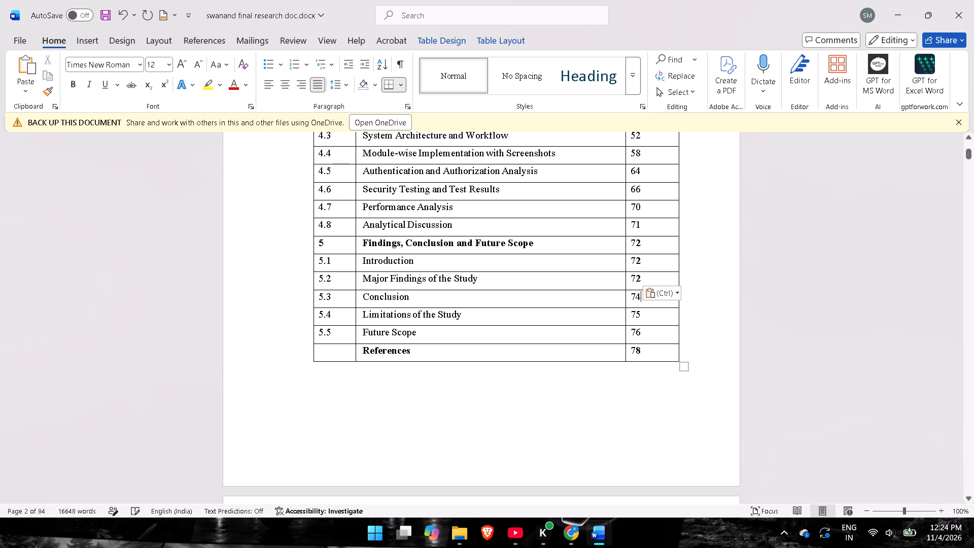
key(BackSpace)
key(3)
key(BackSpace)
key(ctrl+v)
key(BackSpace)
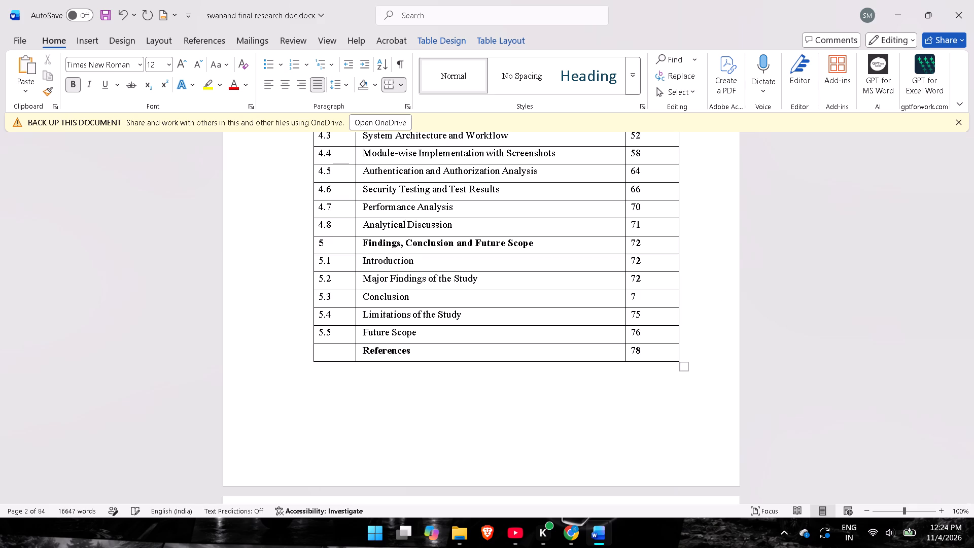
key(3)
Set the page numbers of 5.4 Limitations of the Study to 74 and 5.5 Future Scope to 75.
click(647, 315)
key(BackSpace)
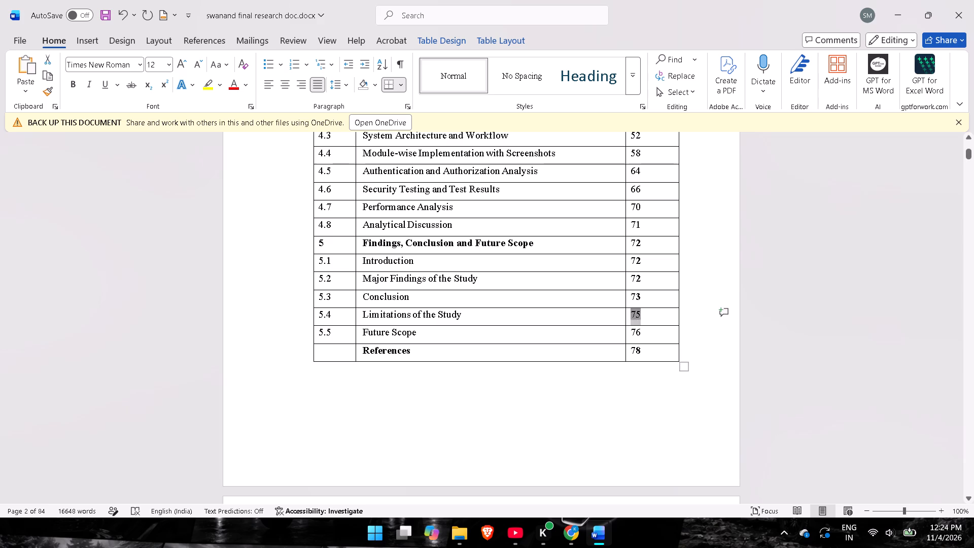
key(4)
key(BackSpace)
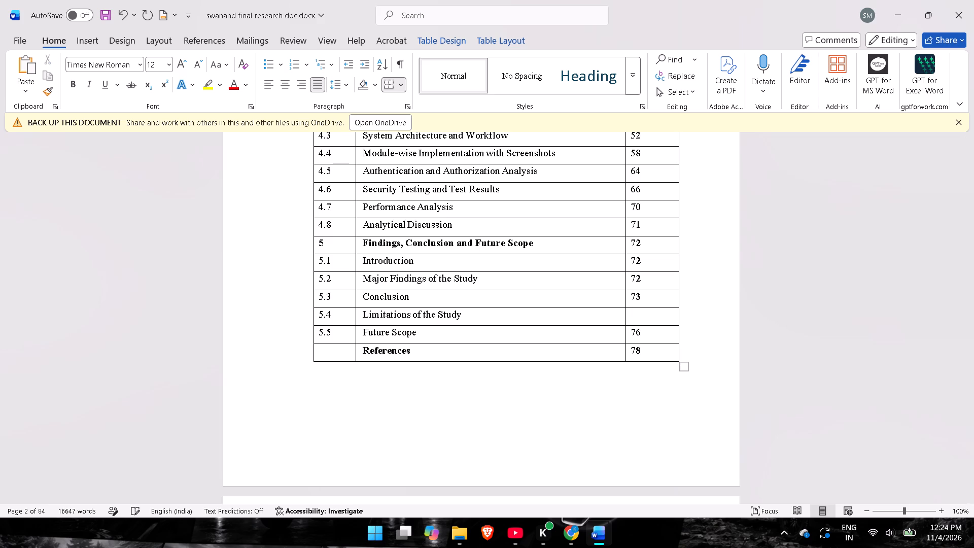
text(74)
click(645, 333)
key(BackSpace)
text(75)
Set the References page number to 77 in the table of contents and save the document.
click(645, 352)
key(BackSpace)
text(77)
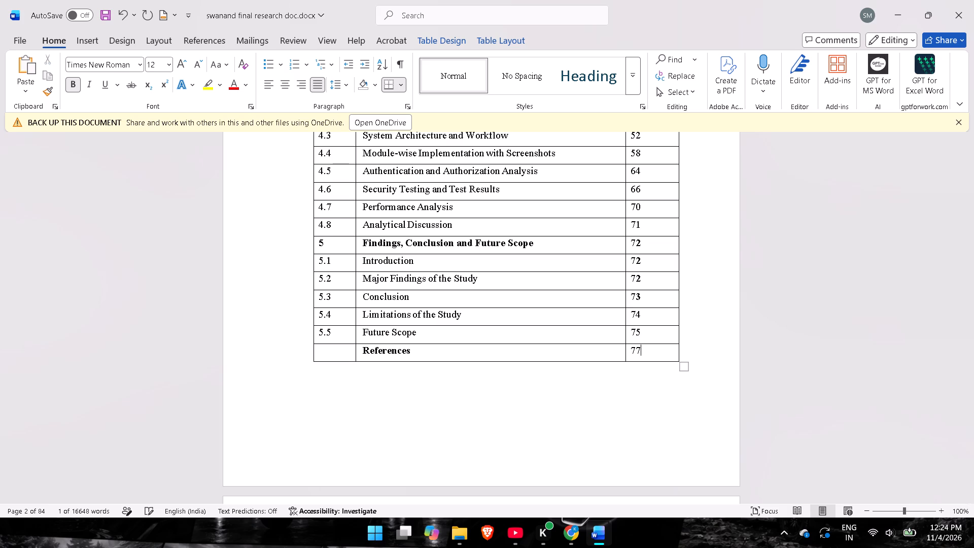
key(ctrl+s)
Check the page numbering of the references pages against the contents entry, and return to the start of the table of contents.
scroll(719, 330, down, 5)
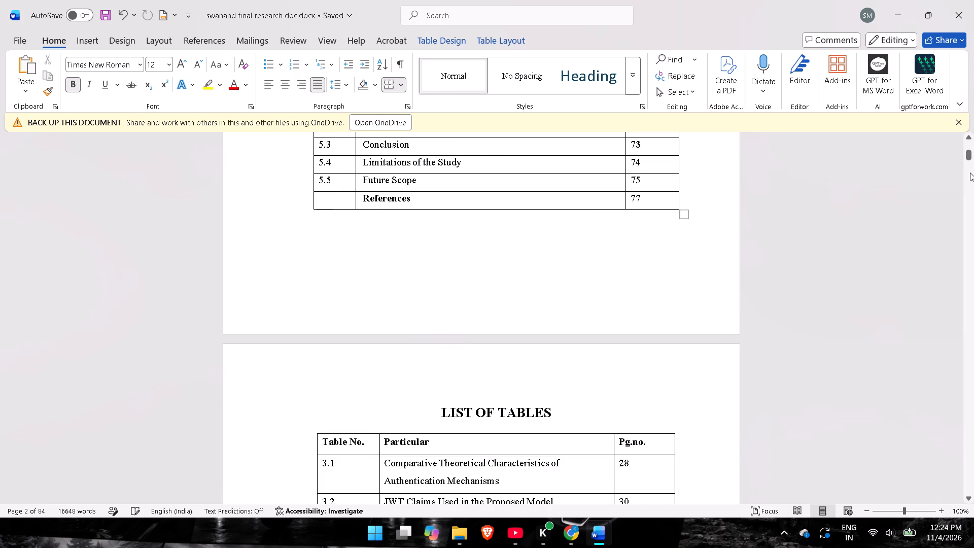
drag(966, 158, 968, 511)
scroll(728, 425, up, 8)
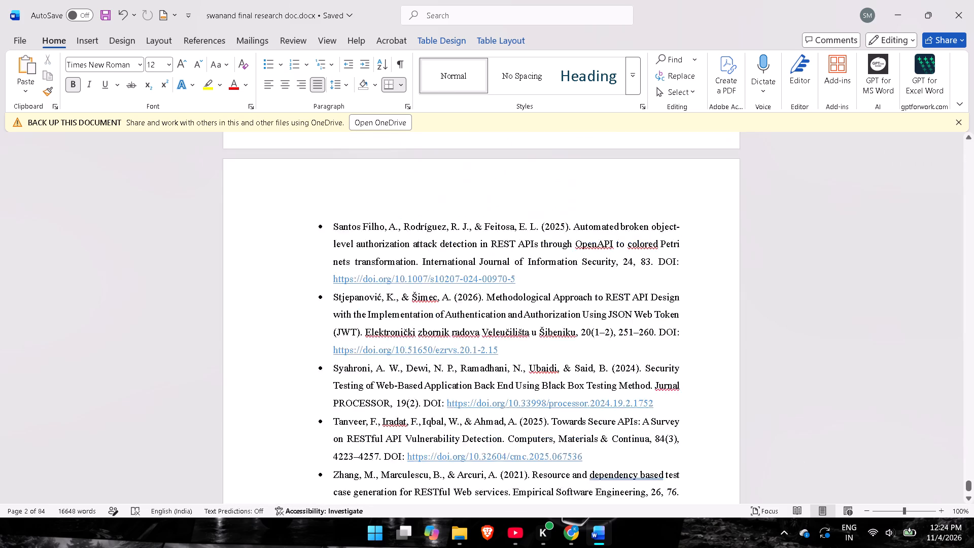
scroll(724, 415, up, 20)
scroll(724, 415, up, 20)
scroll(724, 415, up, 6)
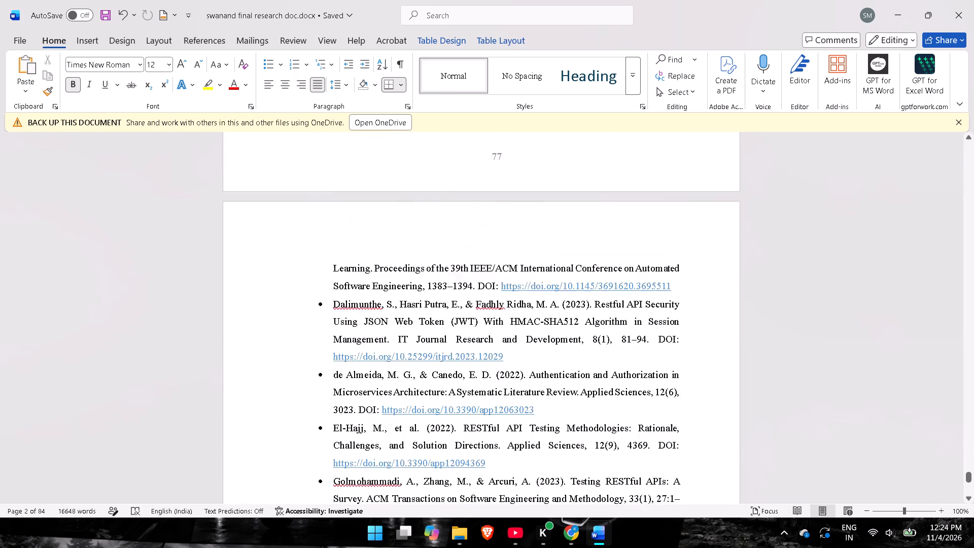
scroll(724, 415, up, 20)
scroll(724, 415, up, 6)
scroll(724, 415, down, 11)
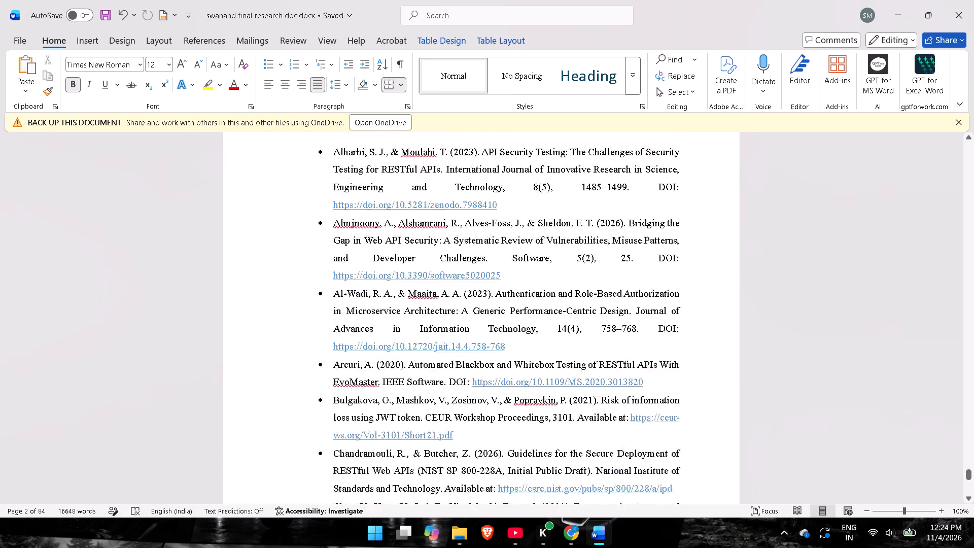
scroll(724, 415, down, 10)
key(ctrl+s)
scroll(739, 414, up, 8)
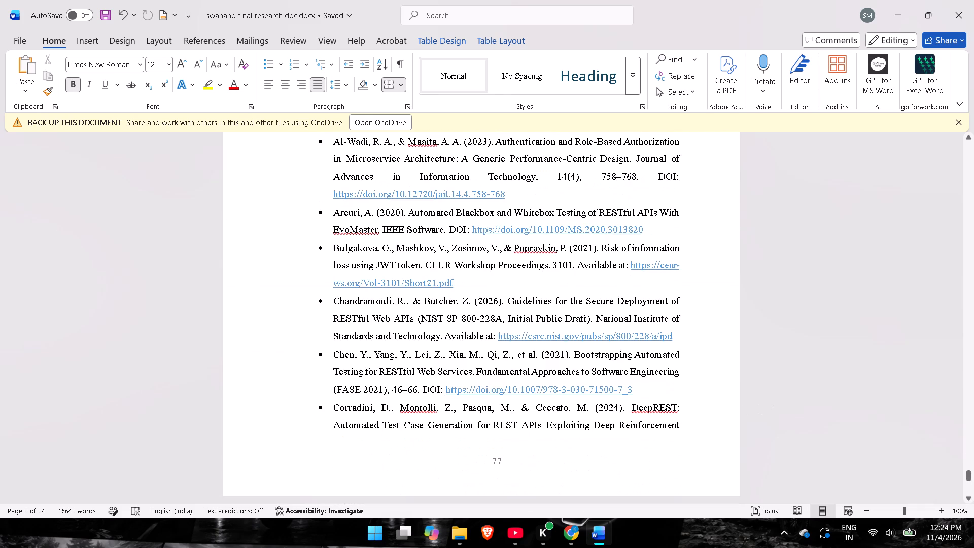
drag(973, 477, 936, 113)
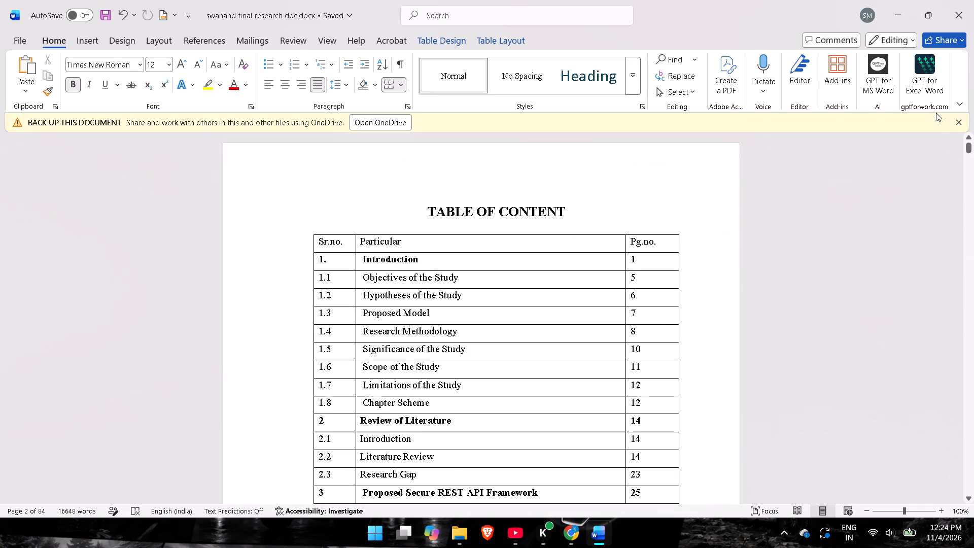
scroll(627, 197, down, 2)
key(ctrl+s)
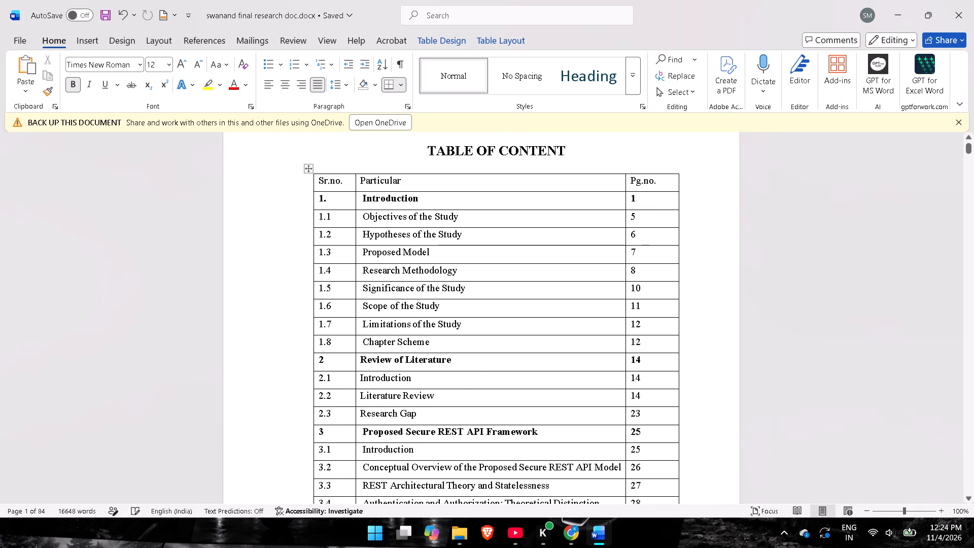
scroll(485, 218, up, 4)
Export the document as the PDF "swanand final research doc.pdf" into the final research folder, replacing the existing file.
double_click(484, 4)
click(483, 11)
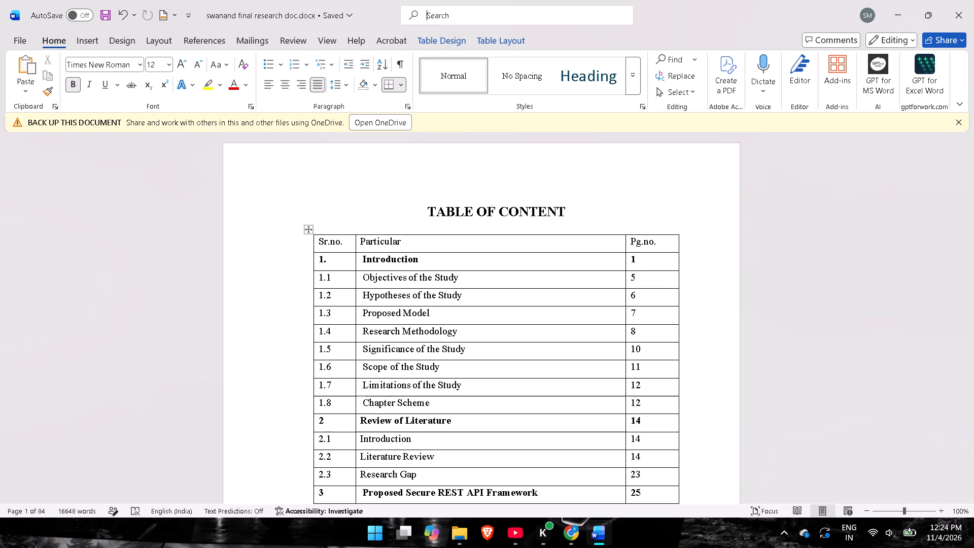
click(476, 17)
text(sa)
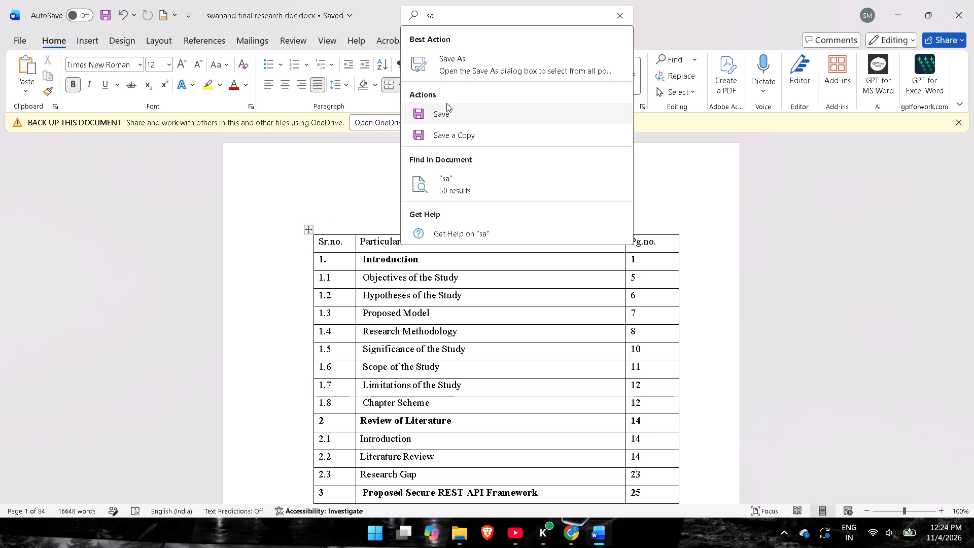
click(457, 76)
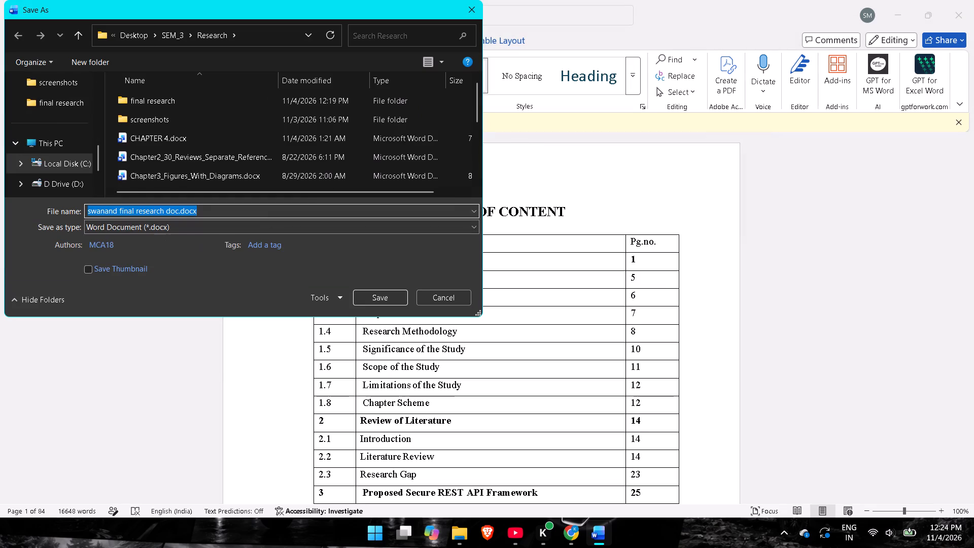
click(196, 94)
double_click(195, 99)
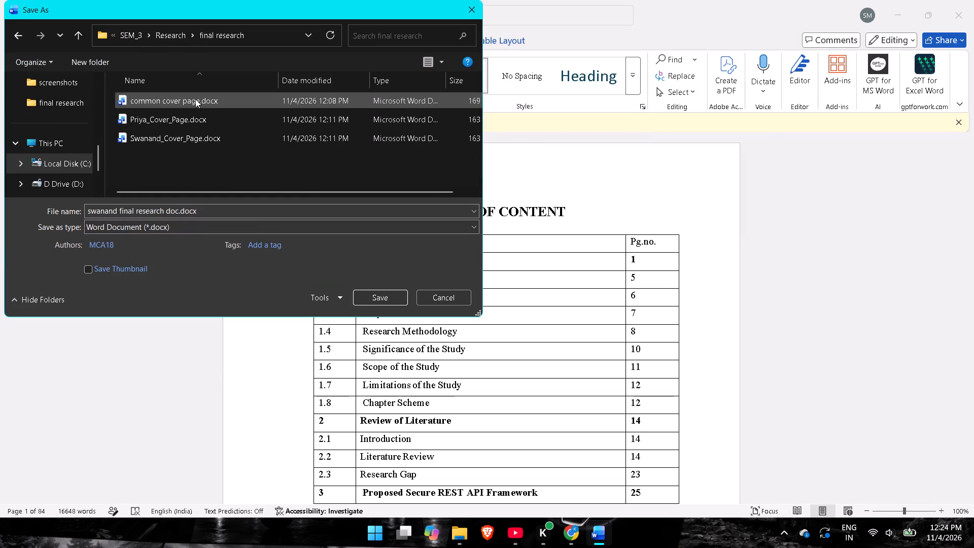
click(187, 228)
click(149, 297)
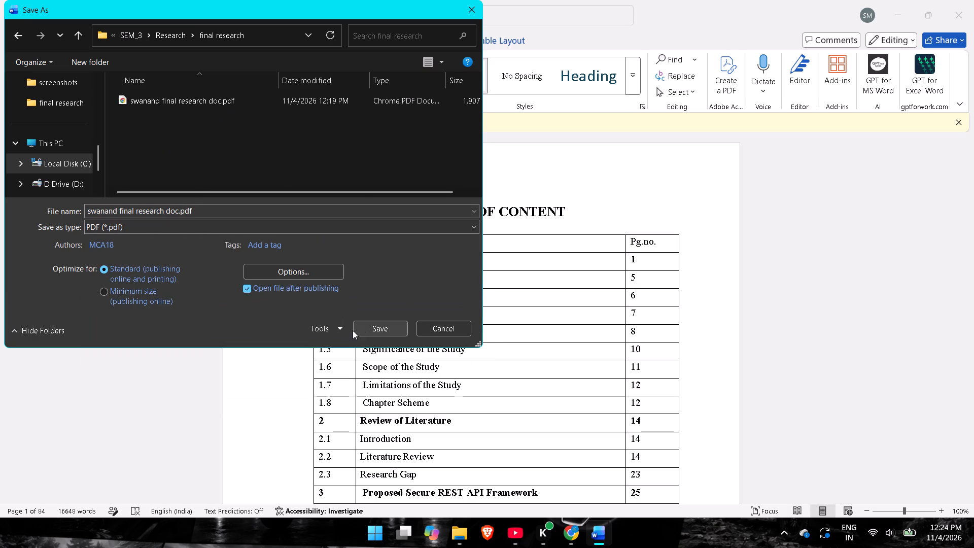
click(360, 326)
click(274, 213)
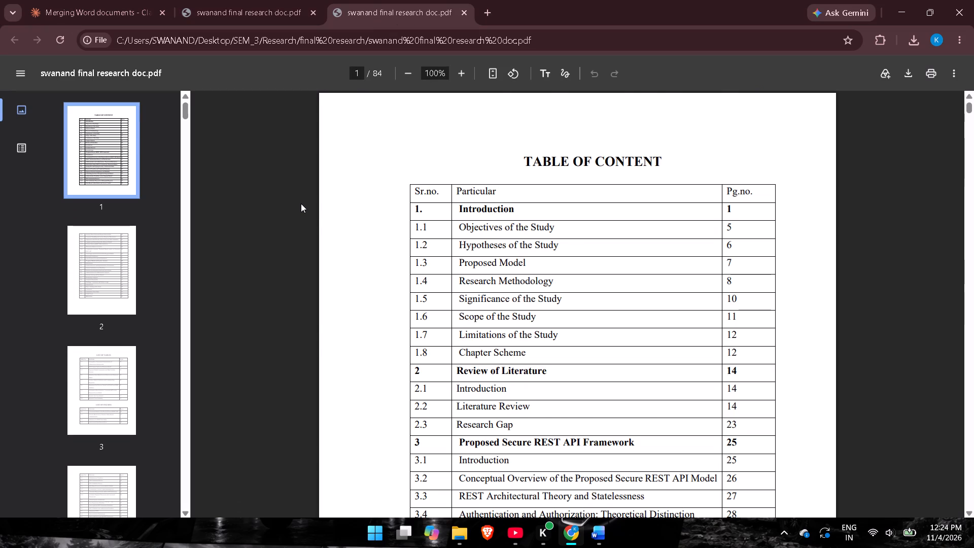
Review the exported PDF's table of contents, list of tables, list of figures and the opening pages of Chapter 1.
scroll(478, 290, down, 20)
scroll(478, 290, down, 3)
scroll(519, 295, up, 4)
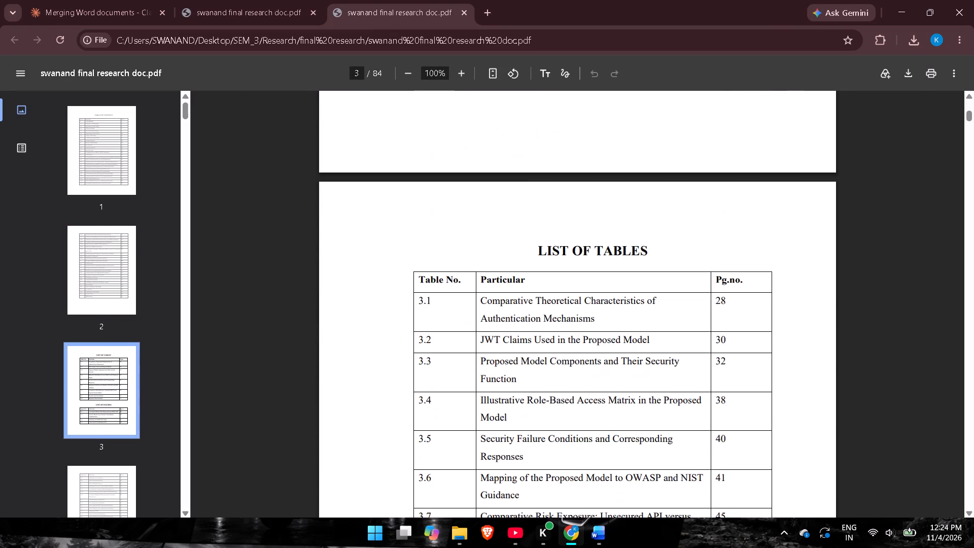
scroll(519, 295, down, 4)
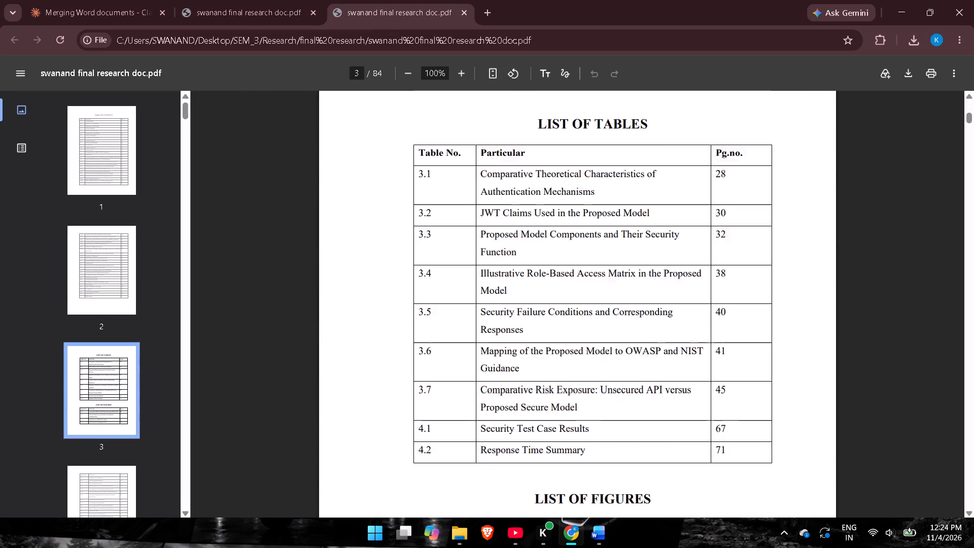
scroll(519, 295, down, 18)
scroll(519, 295, down, 7)
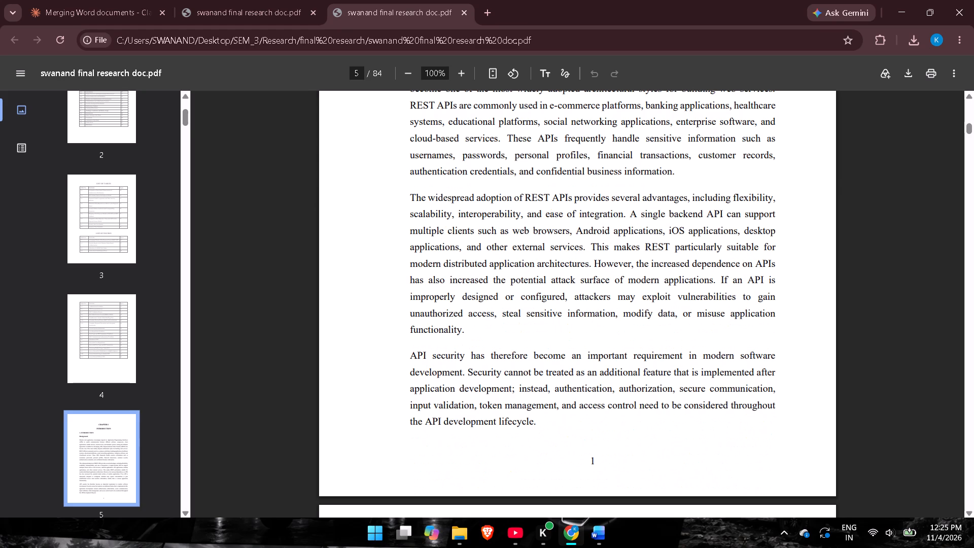
scroll(519, 295, down, 14)
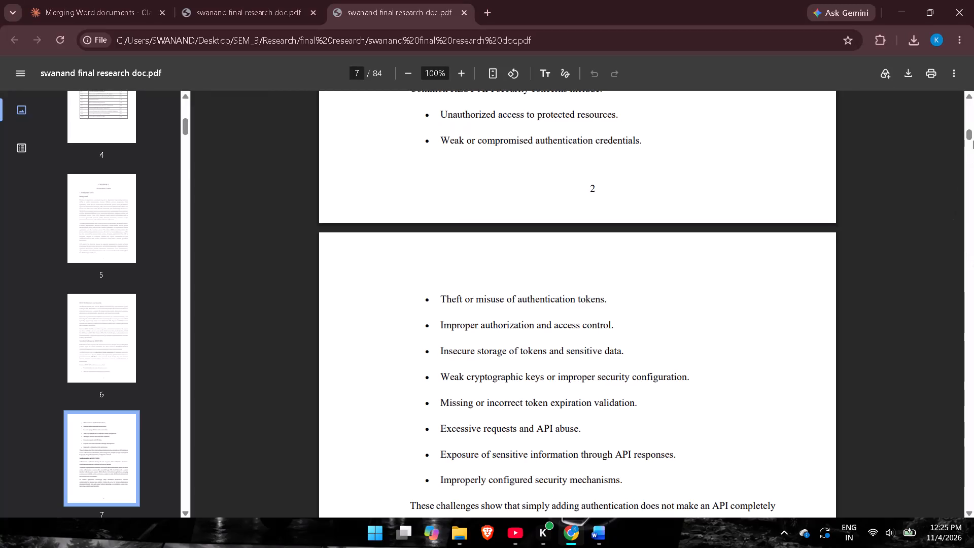
Examine the PDF's layout and page numbering through Chapter 3 and into the Chapter 4 architecture and workflow diagrams.
drag(970, 134, 973, 279)
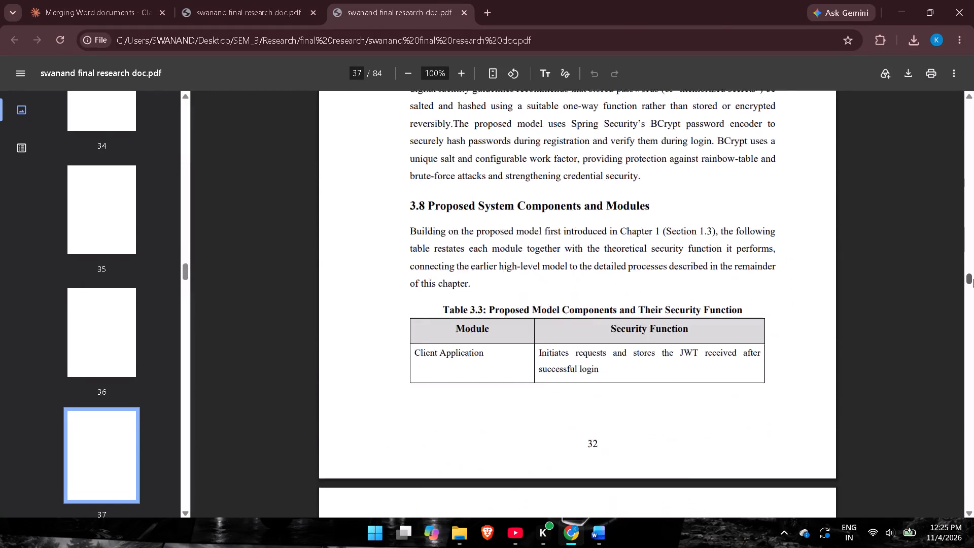
drag(973, 279, 973, 299)
drag(973, 299, 973, 339)
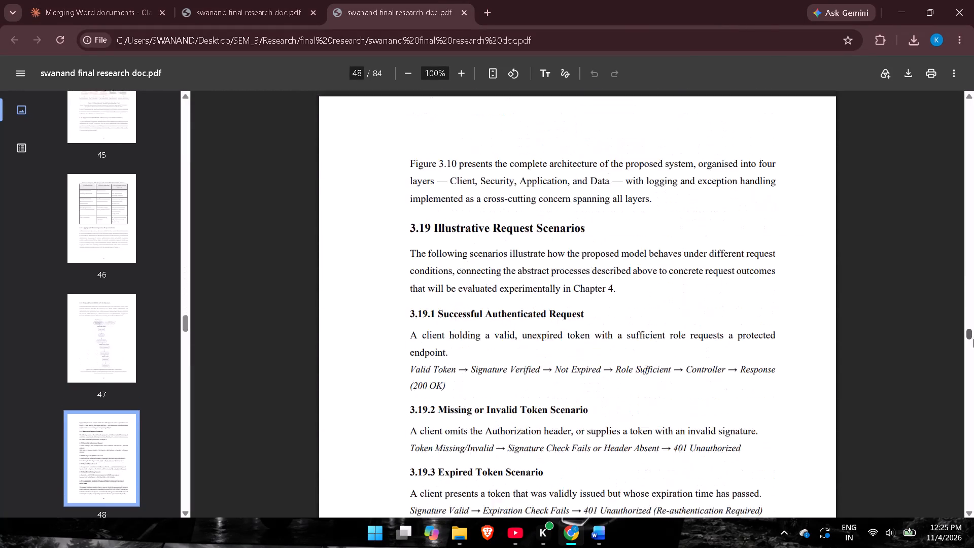
drag(973, 339, 973, 369)
scroll(766, 299, down, 19)
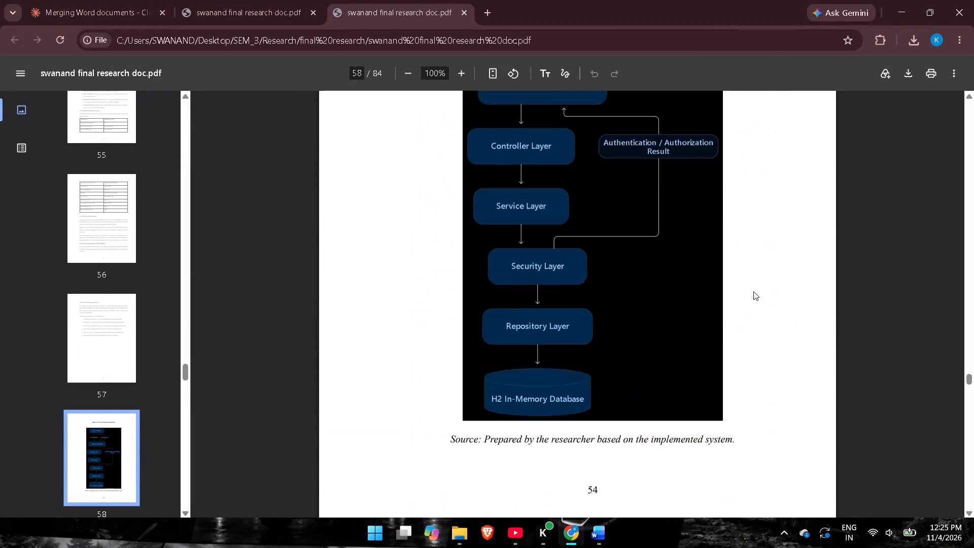
scroll(753, 291, down, 20)
scroll(753, 291, down, 6)
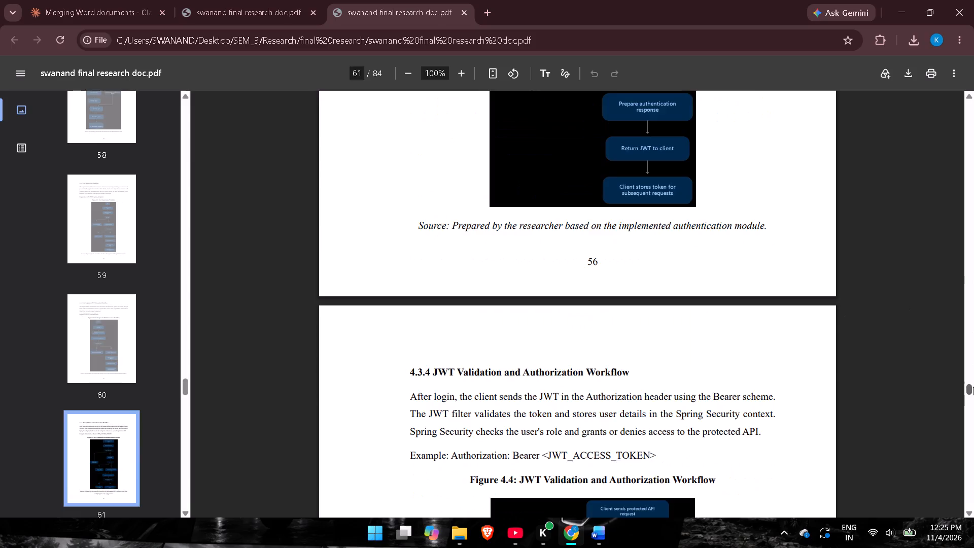
drag(973, 387, 973, 422)
scroll(892, 398, down, 12)
scroll(851, 391, up, 11)
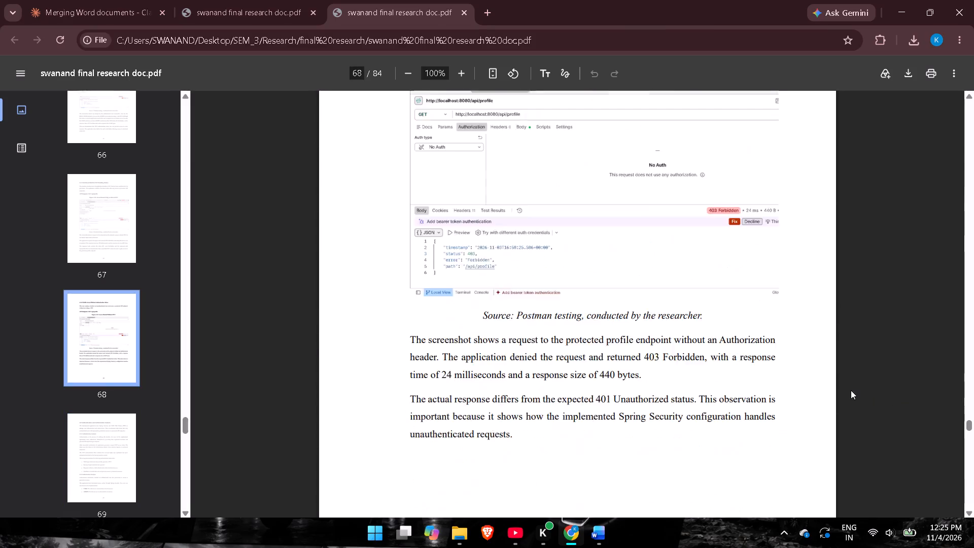
scroll(851, 390, up, 6)
scroll(851, 390, up, 20)
scroll(851, 390, up, 8)
scroll(853, 389, up, 19)
scroll(854, 389, up, 3)
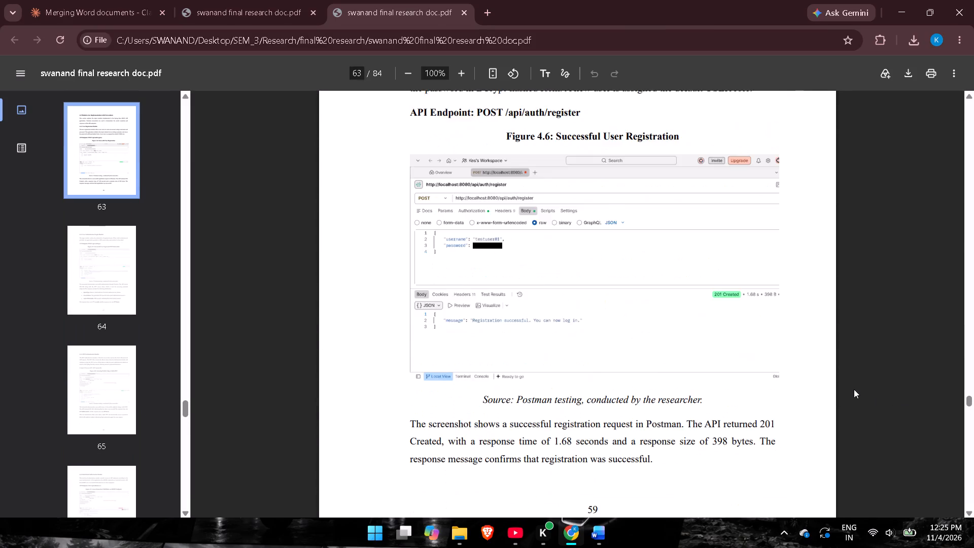
scroll(854, 389, up, 6)
scroll(854, 389, down, 7)
scroll(854, 389, up, 14)
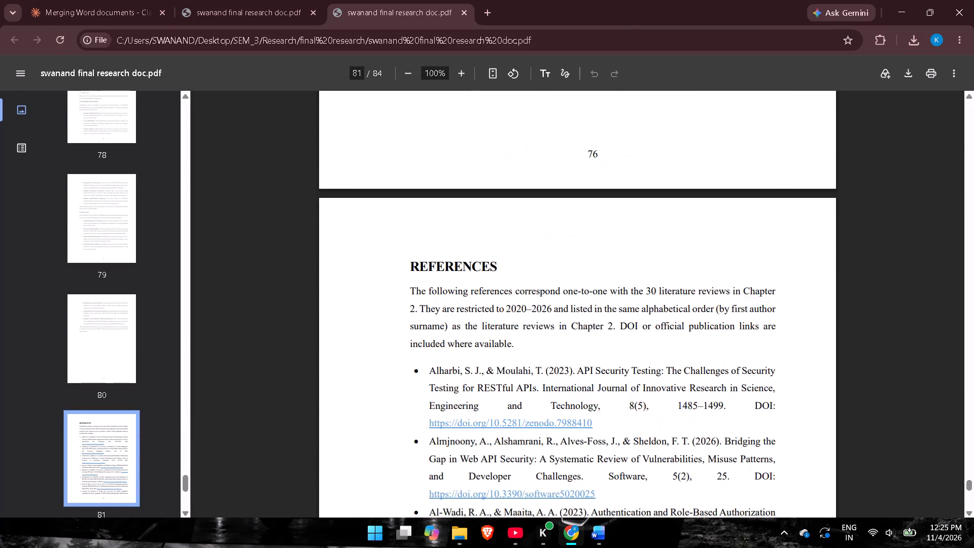
scroll(694, 372, down, 20)
scroll(694, 372, down, 15)
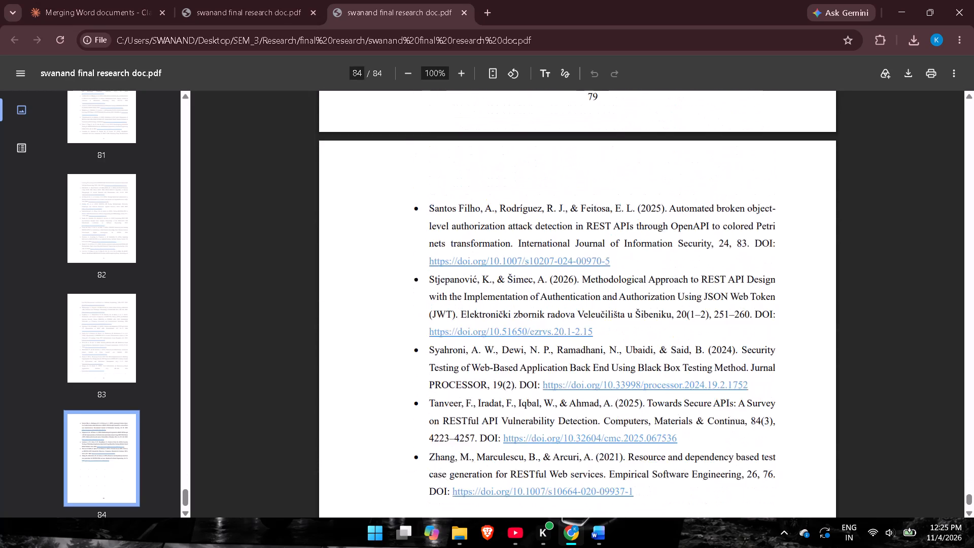
scroll(694, 372, down, 11)
scroll(694, 372, up, 17)
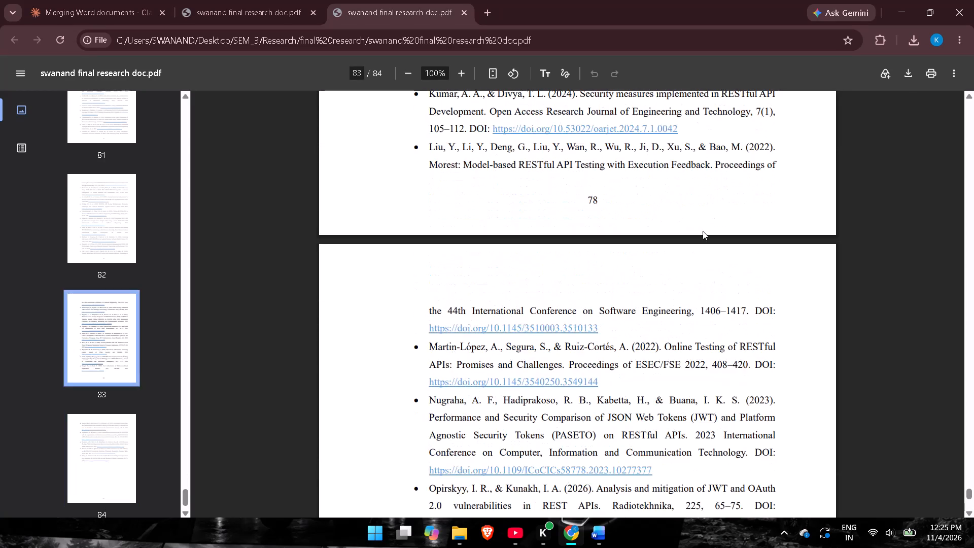
click(956, 11)
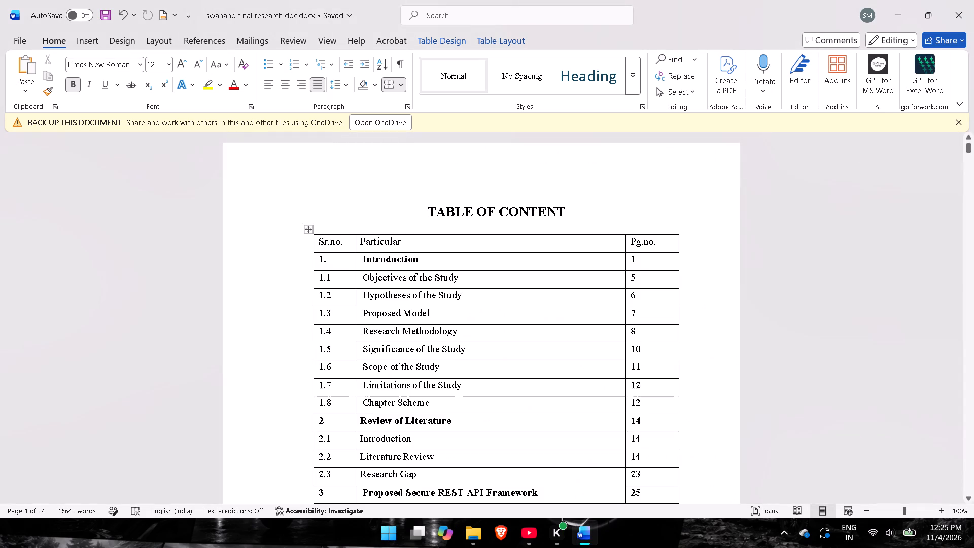
Save the research document and close Word.
scroll(506, 282, up, 1)
scroll(506, 282, down, 6)
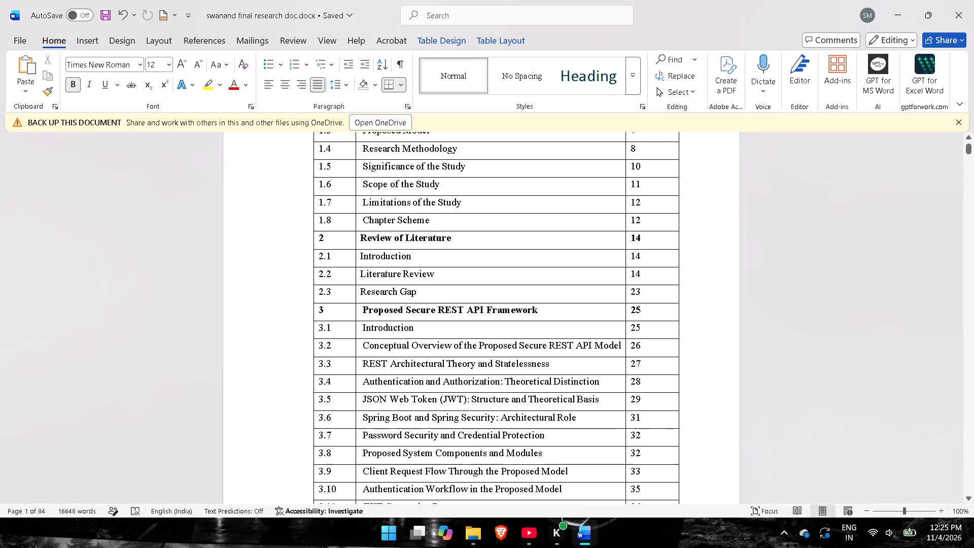
scroll(506, 282, up, 12)
click(164, 260)
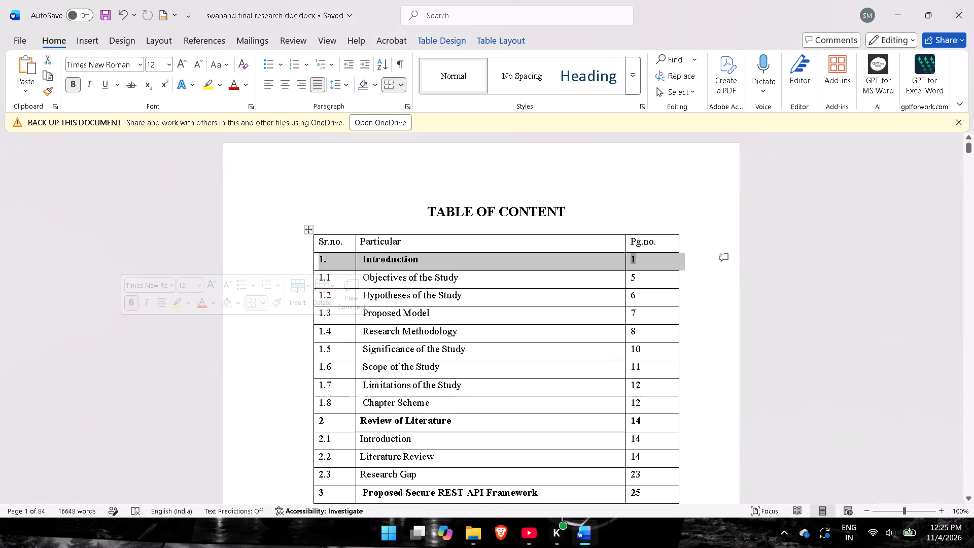
key(ctrl+s)
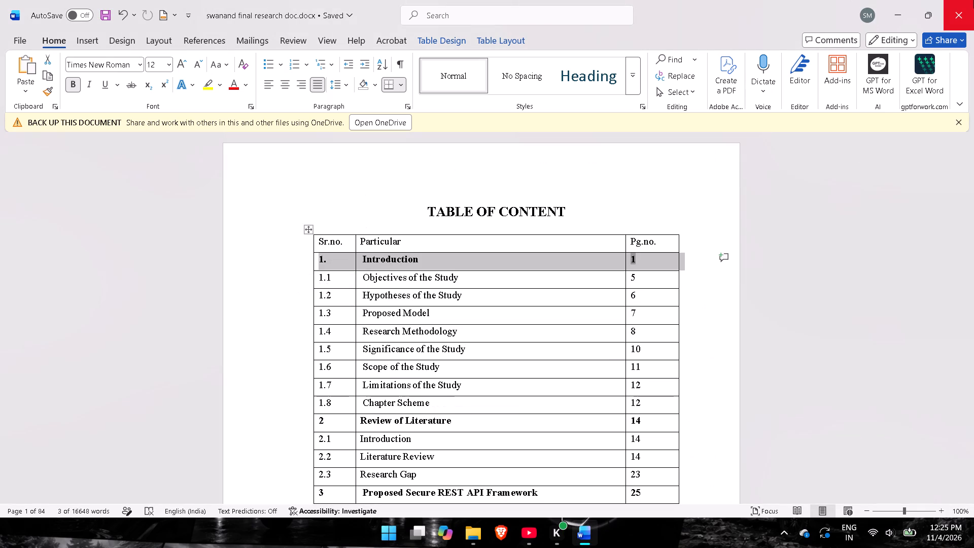
key(ctrl+s)
click(973, 0)
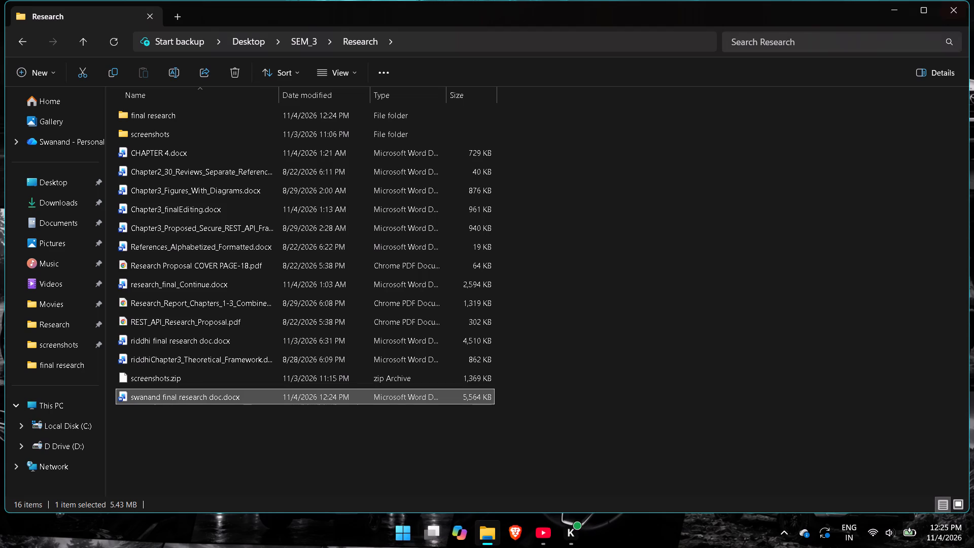
Move "swanand final research doc.docx" from the Research folder into the final research folder.
key(ctrl+x)
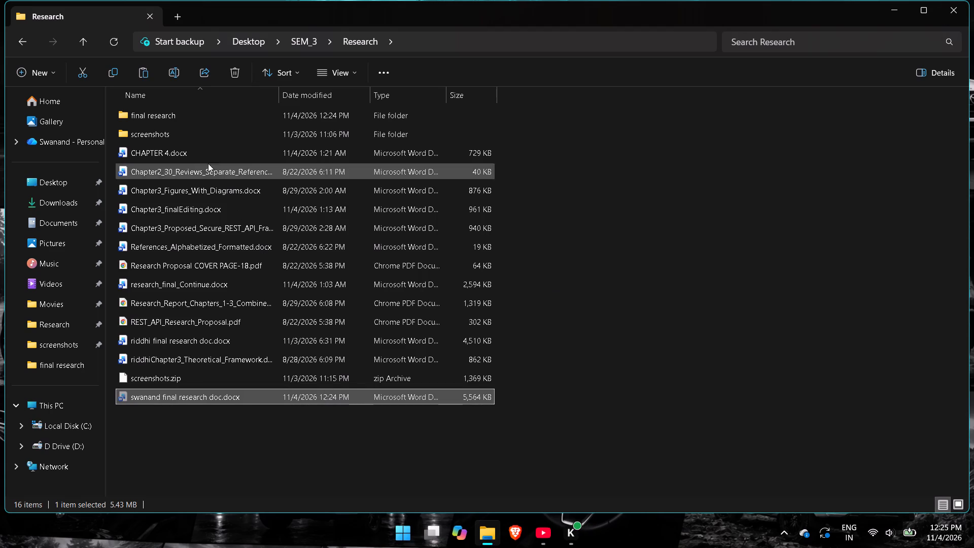
double_click(206, 114)
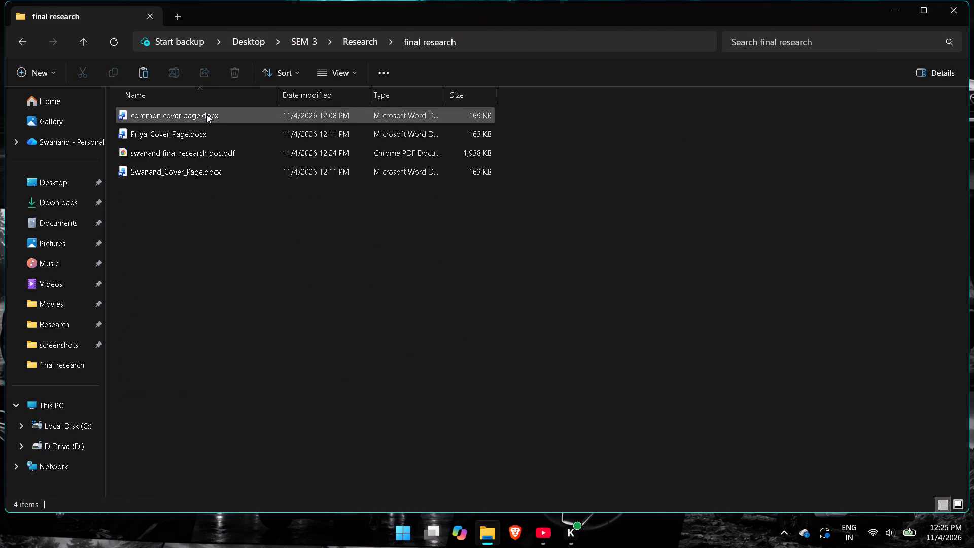
key(ctrl+v)
click(236, 270)
click(236, 270)
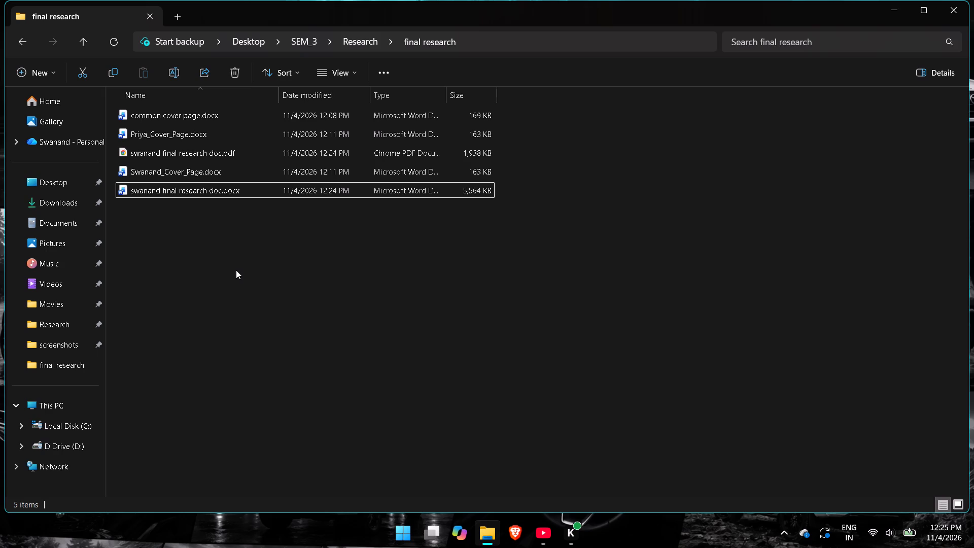
click(236, 270)
click(577, 222)
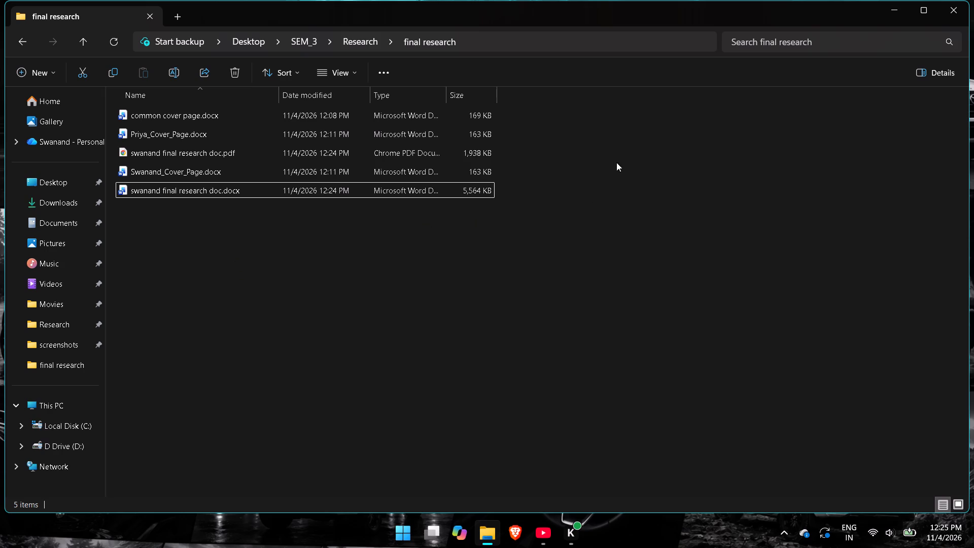